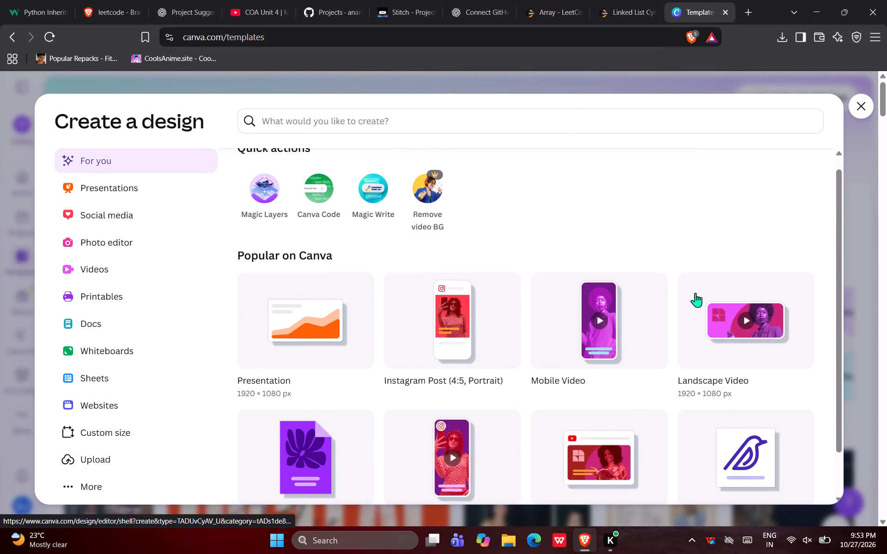
# Create a blank 1920 × 1080 px presentation from the popular design types.
pyautogui.click(322, 310)
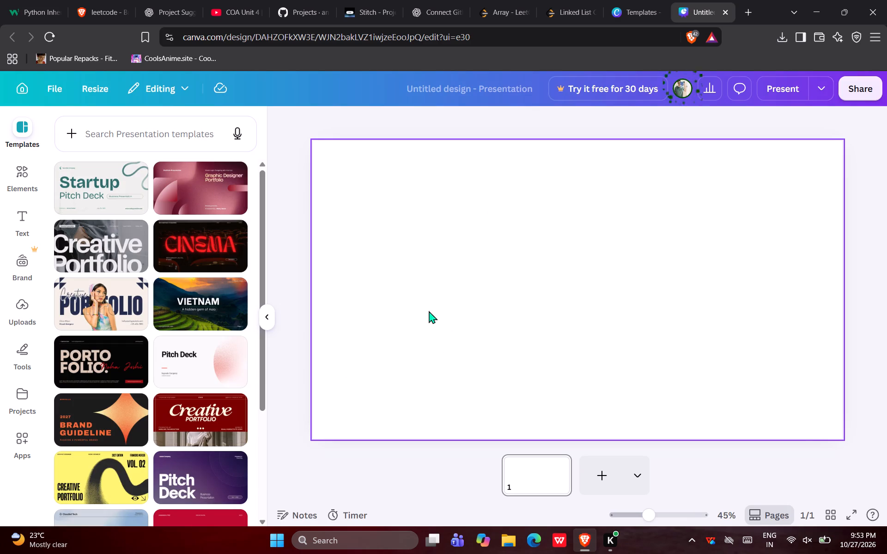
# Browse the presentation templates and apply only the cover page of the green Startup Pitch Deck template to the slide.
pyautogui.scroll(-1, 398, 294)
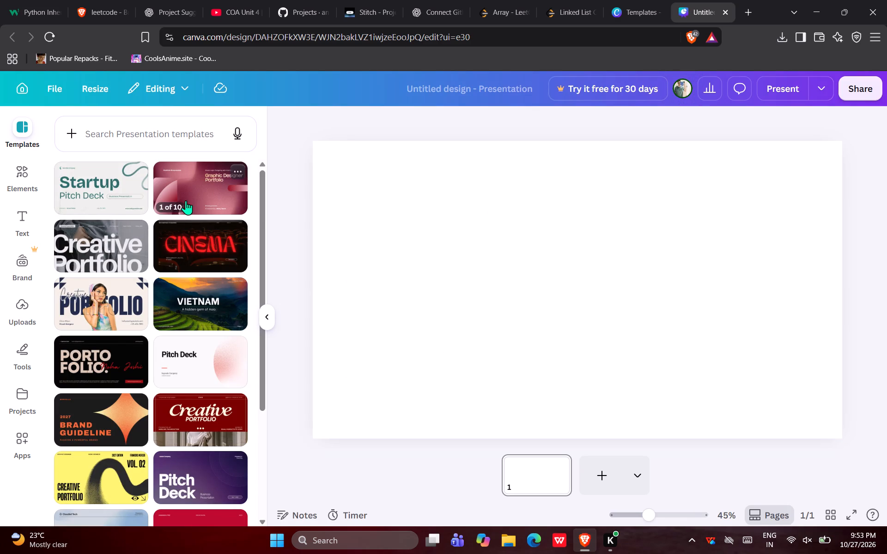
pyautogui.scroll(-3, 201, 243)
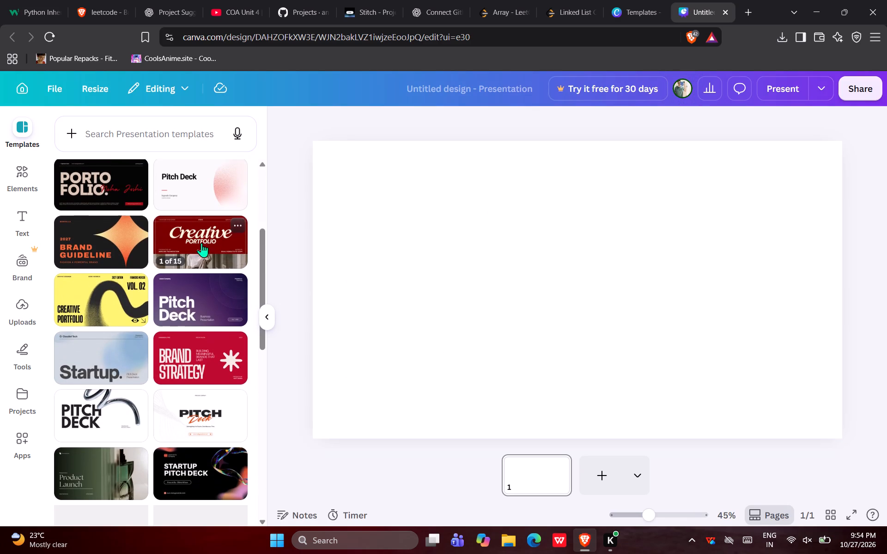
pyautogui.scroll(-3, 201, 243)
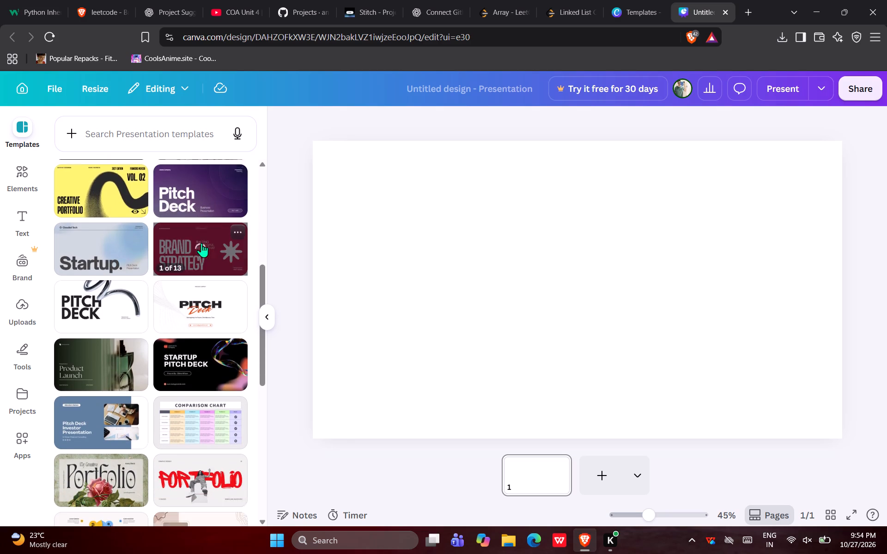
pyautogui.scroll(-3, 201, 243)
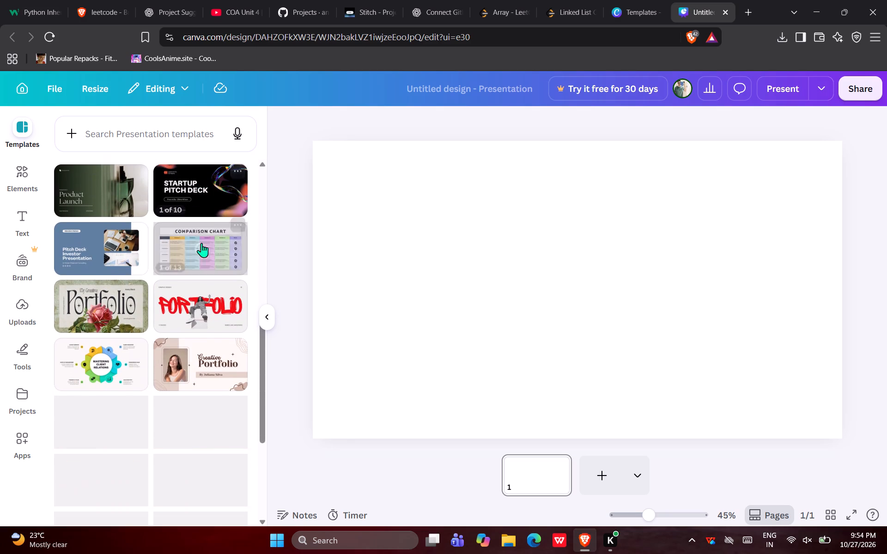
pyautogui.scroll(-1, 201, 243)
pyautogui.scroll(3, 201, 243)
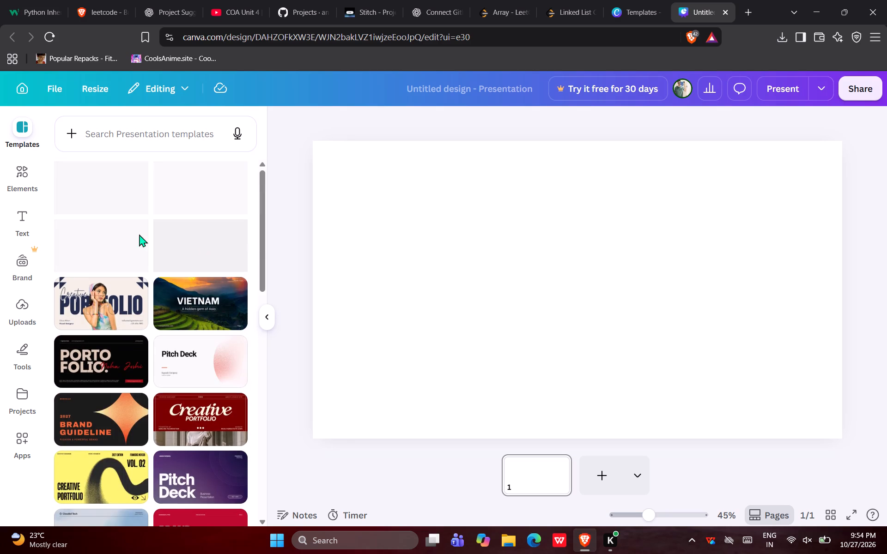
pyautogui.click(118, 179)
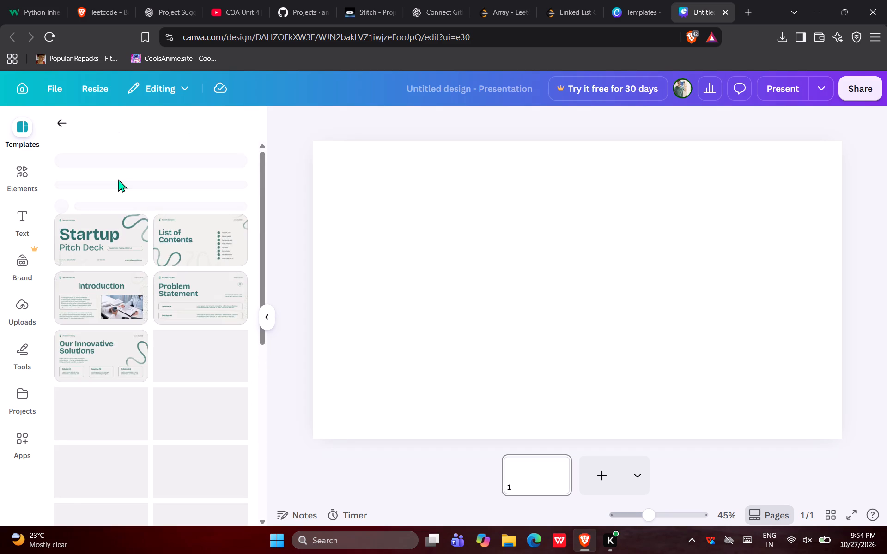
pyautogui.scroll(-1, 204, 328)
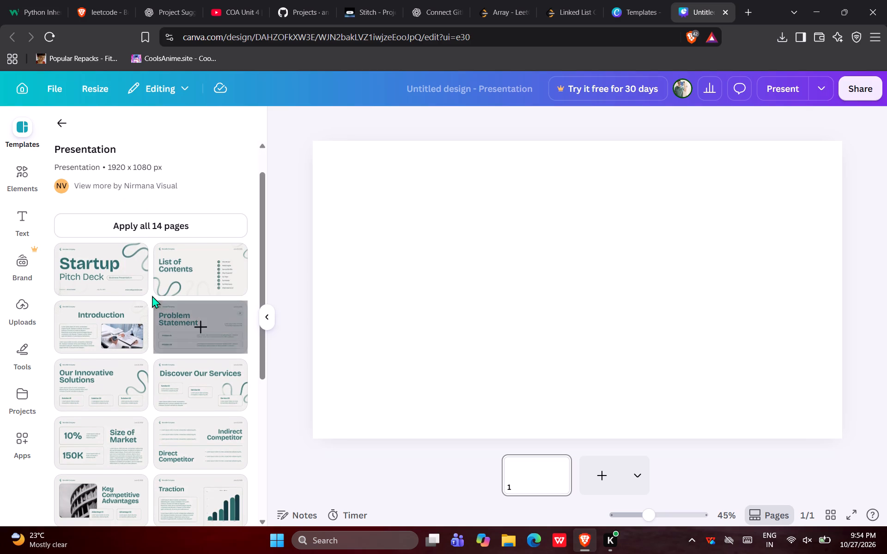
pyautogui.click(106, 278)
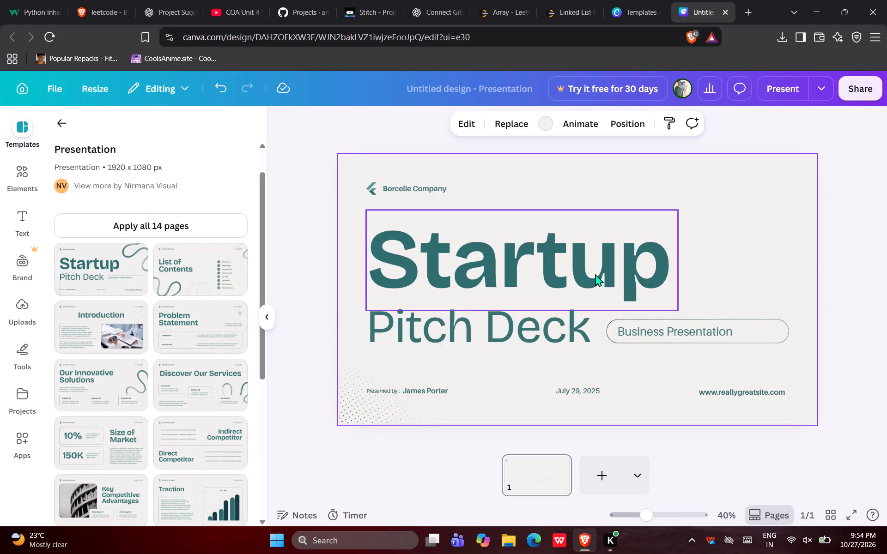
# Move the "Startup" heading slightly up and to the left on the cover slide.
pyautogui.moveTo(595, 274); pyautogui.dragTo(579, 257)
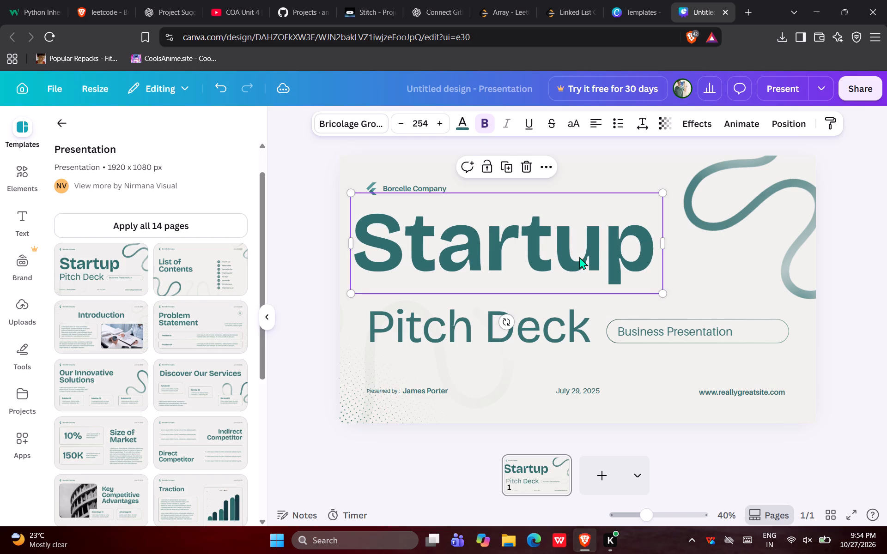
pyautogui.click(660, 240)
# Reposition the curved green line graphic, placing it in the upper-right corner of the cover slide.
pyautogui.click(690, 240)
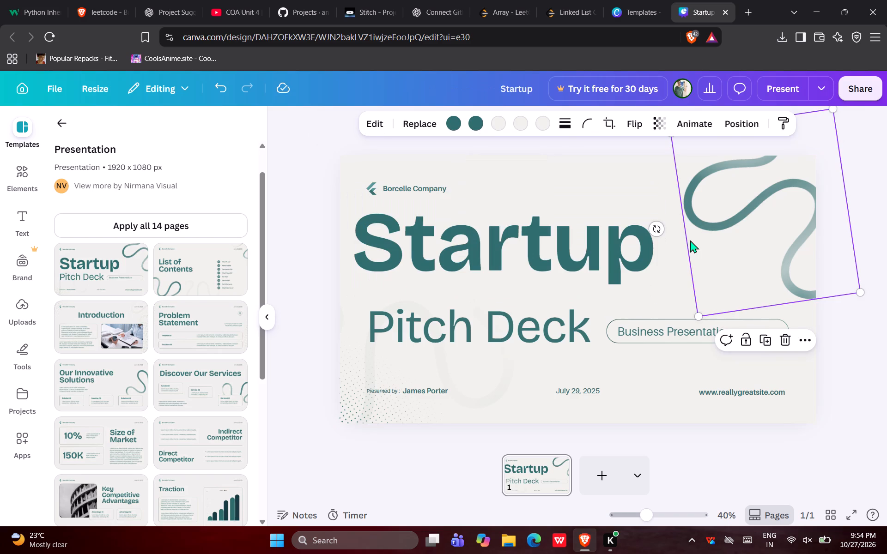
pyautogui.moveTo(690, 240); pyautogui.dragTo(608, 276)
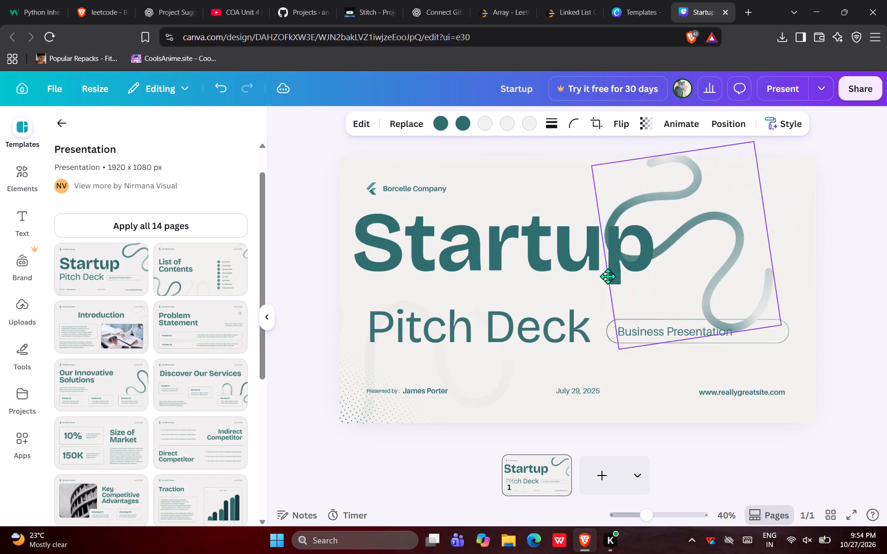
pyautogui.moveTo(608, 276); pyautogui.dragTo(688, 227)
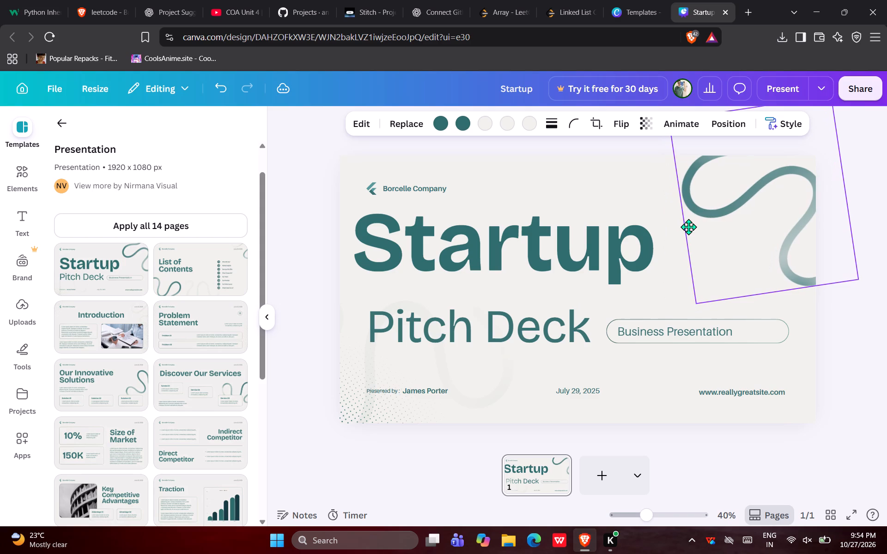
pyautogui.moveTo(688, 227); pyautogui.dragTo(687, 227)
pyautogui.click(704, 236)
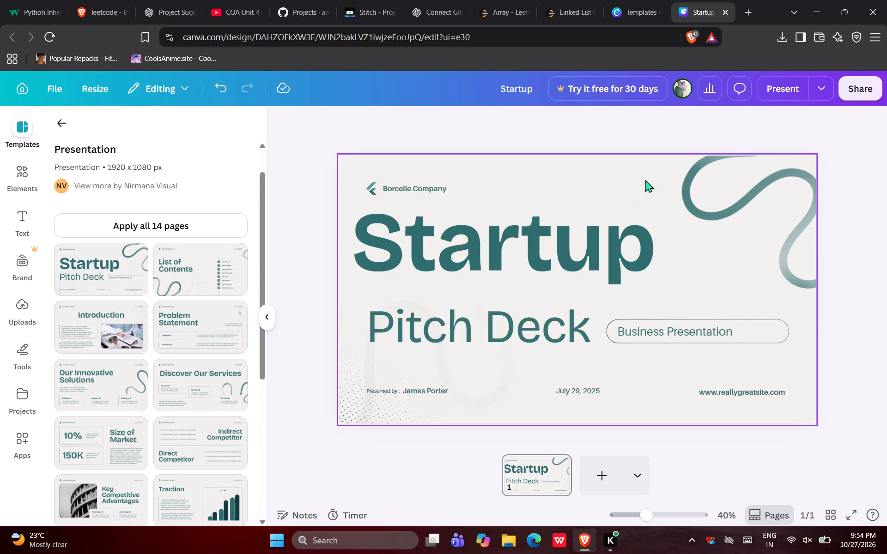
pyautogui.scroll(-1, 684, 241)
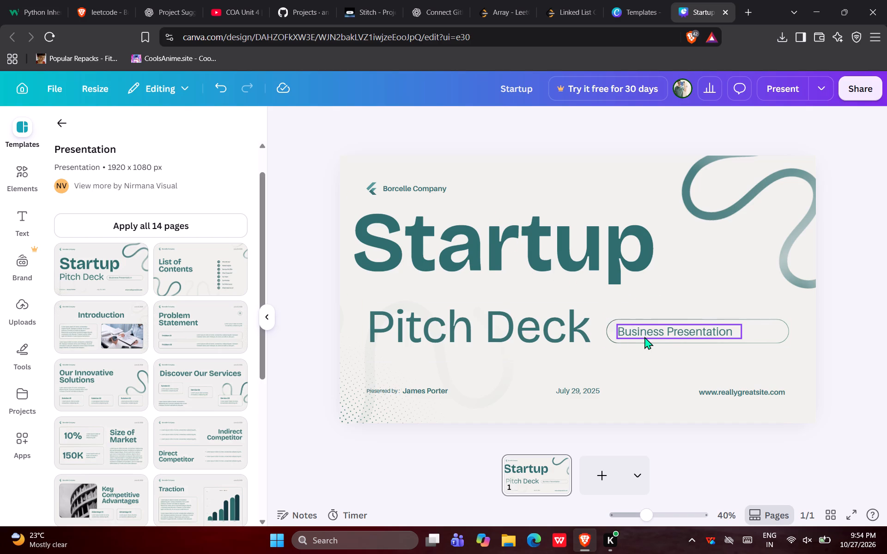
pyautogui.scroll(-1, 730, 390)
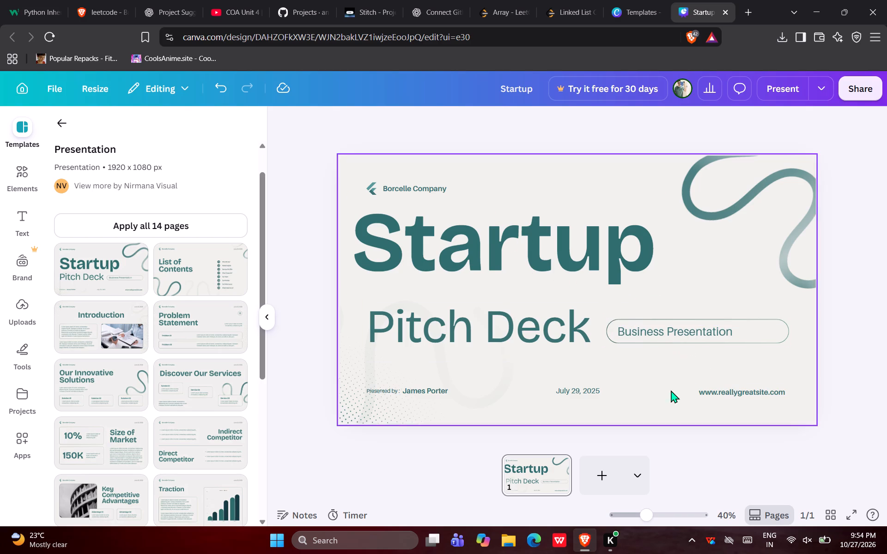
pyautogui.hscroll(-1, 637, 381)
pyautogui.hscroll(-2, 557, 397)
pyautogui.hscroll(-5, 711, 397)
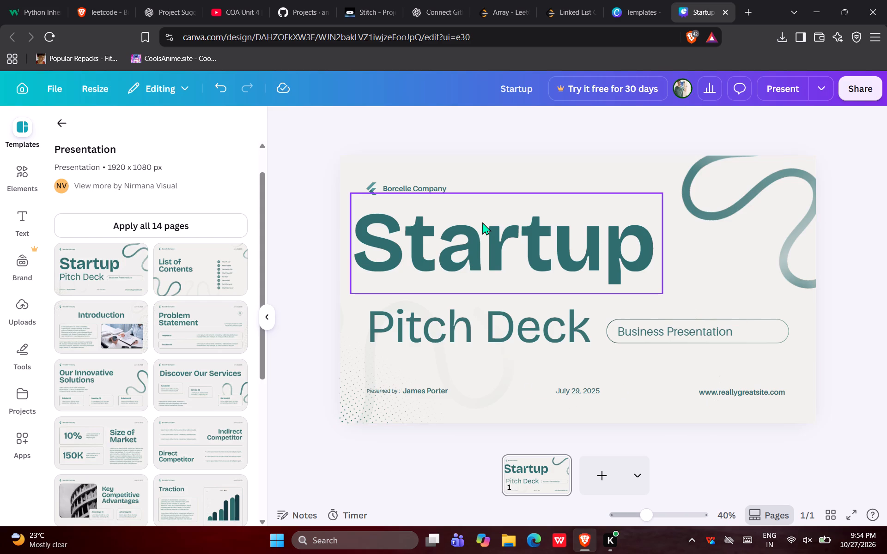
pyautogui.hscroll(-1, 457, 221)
# Replace the slide with the cover page of the White Beige and Brown Simple Minimalist Clean Final Project Presentation template.
pyautogui.click(65, 126)
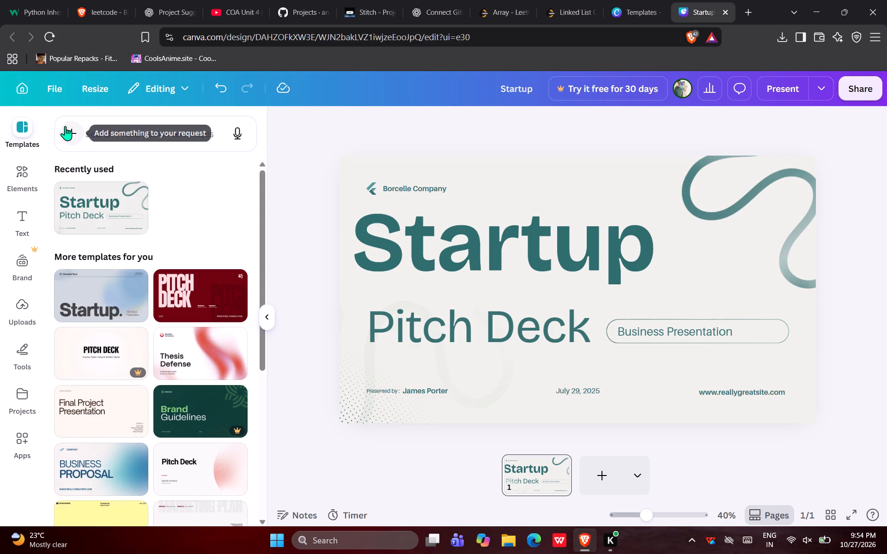
pyautogui.scroll(-1, 146, 203)
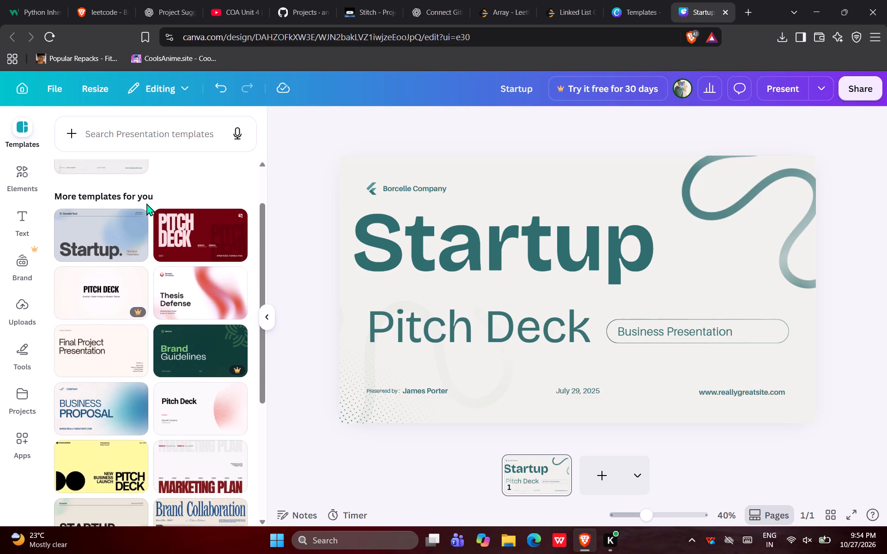
pyautogui.scroll(-2, 146, 203)
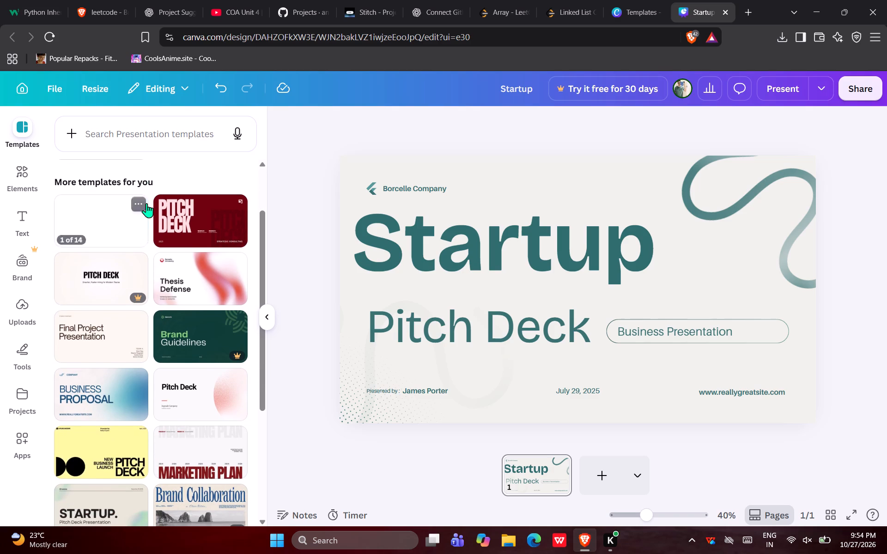
pyautogui.scroll(-2, 146, 203)
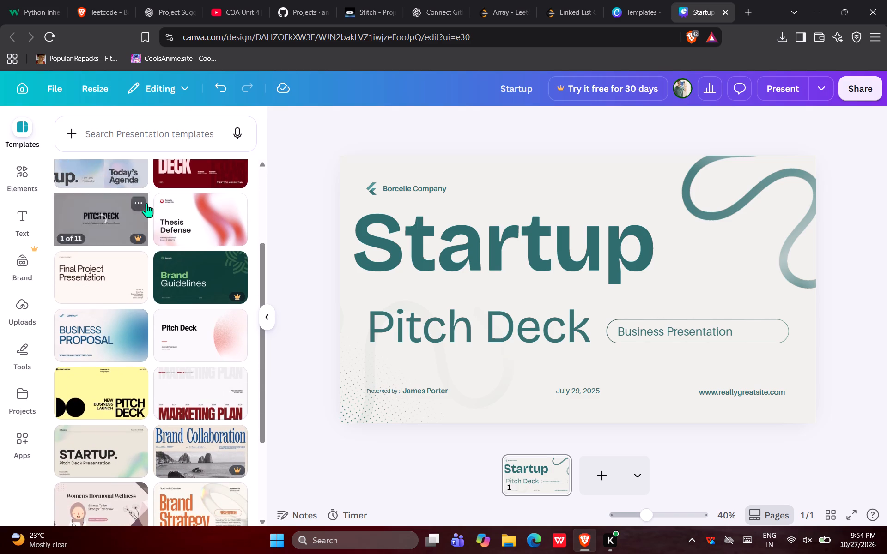
pyautogui.click(110, 276)
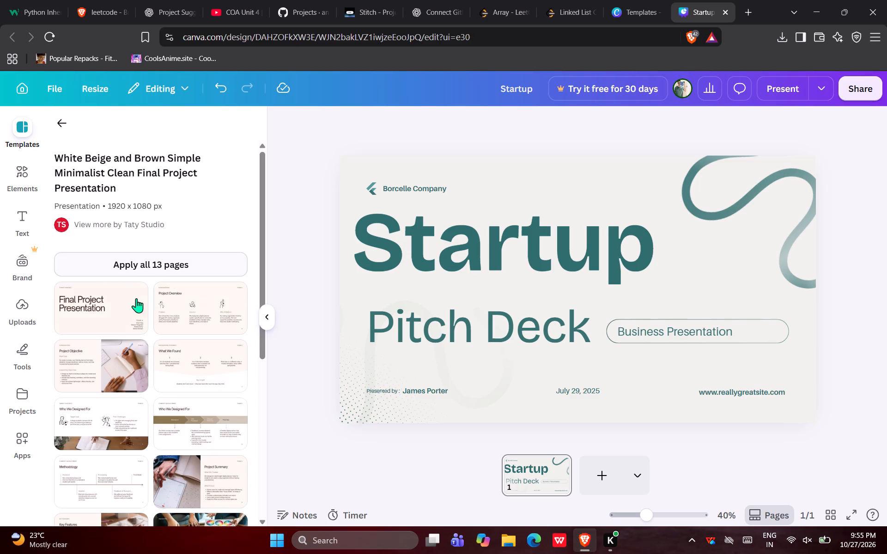
pyautogui.click(140, 305)
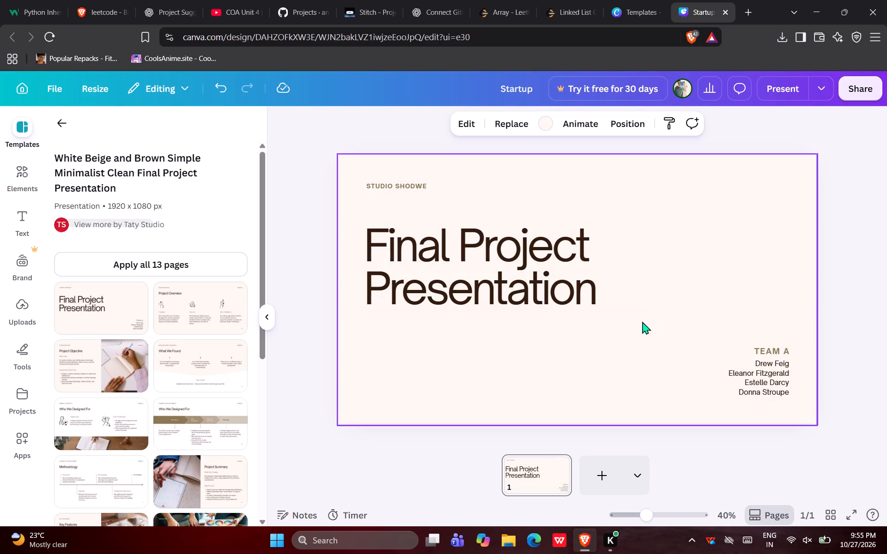
# Replace the word "Final" in the cover slide's title with "Mini", making it read "Mini Project Presentation".
pyautogui.click(424, 250)
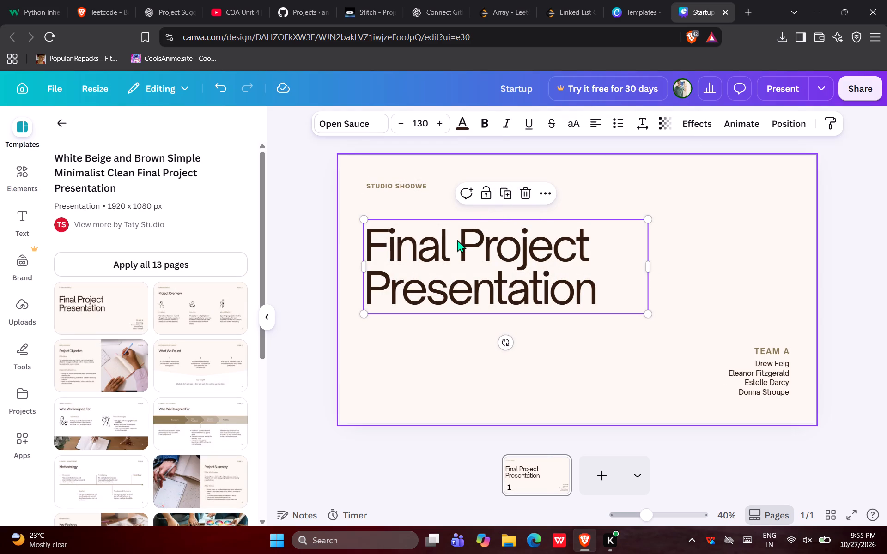
pyautogui.click(456, 241)
pyautogui.click(496, 257)
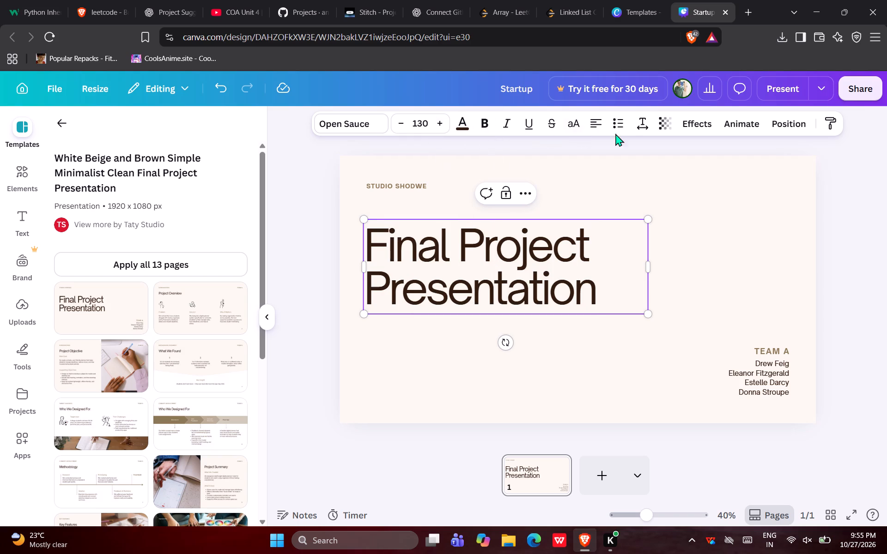
pyautogui.click(639, 127)
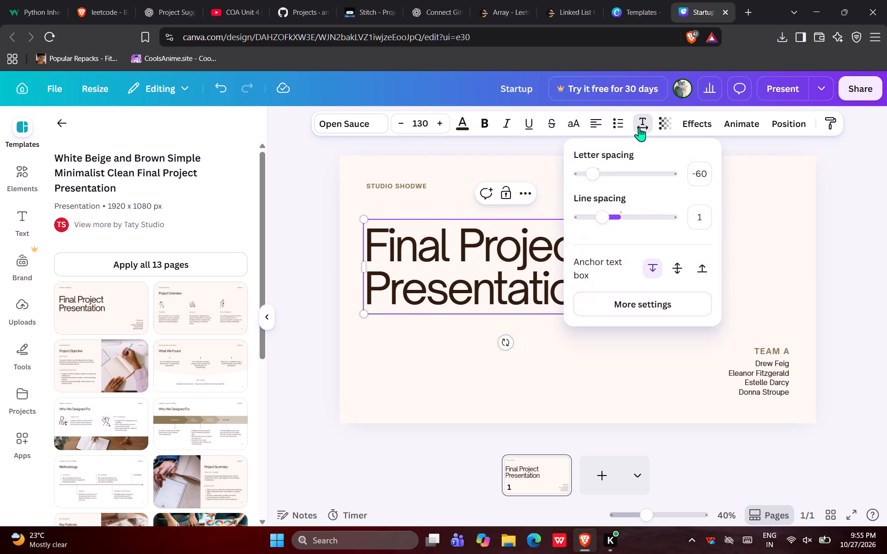
pyautogui.click(477, 257)
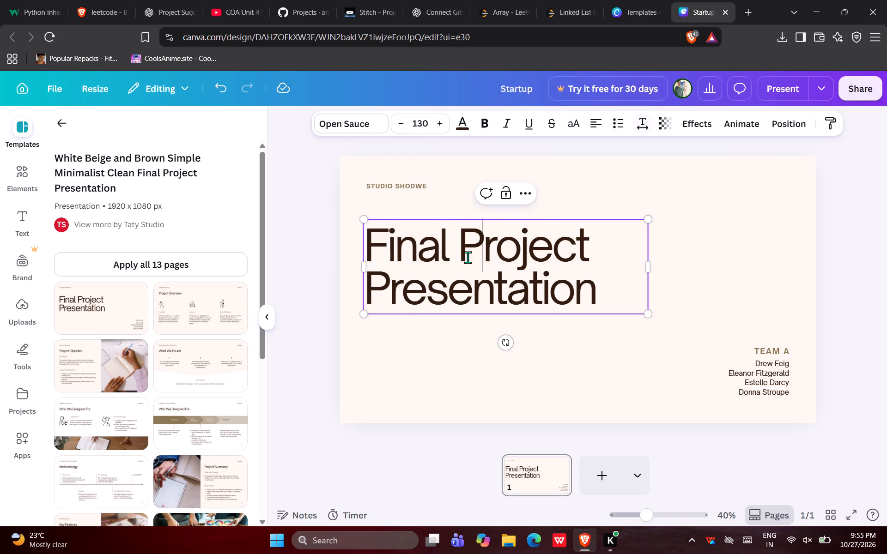
pyautogui.click(454, 251)
pyautogui.press('BackSpace')
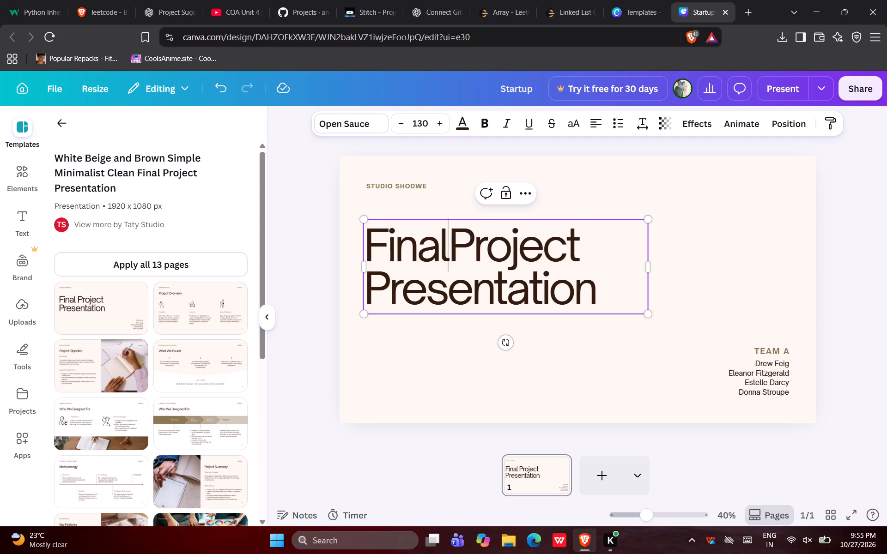
pyautogui.press('BackSpace')
pyautogui.press('BackSpace')
pyautogui.press('BackSpace')
pyautogui.press('BackSpace')
pyautogui.press('BackSpace')
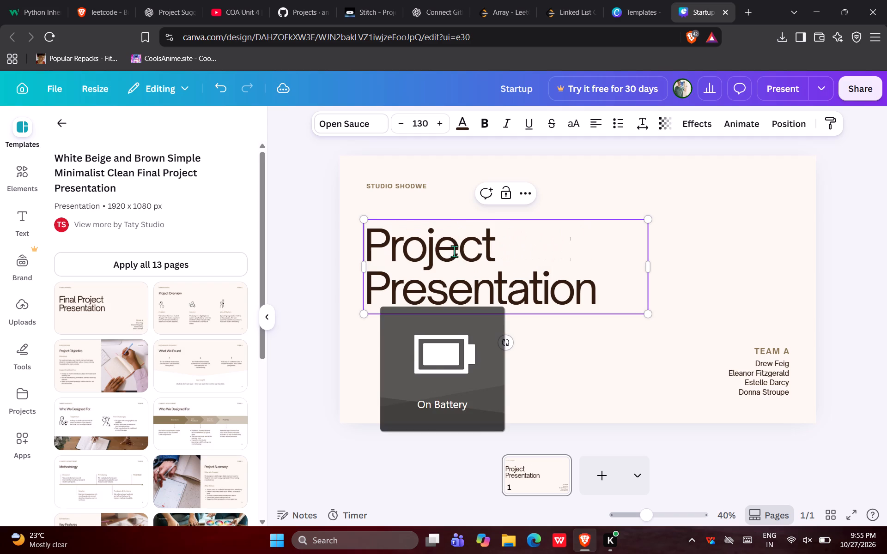
pyautogui.press('m')
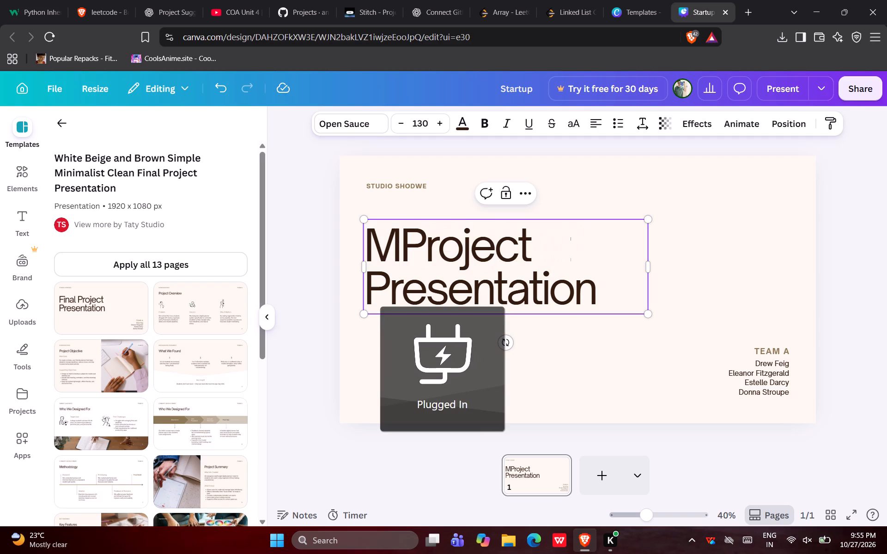
pyautogui.write('ini')
pyautogui.press('space')
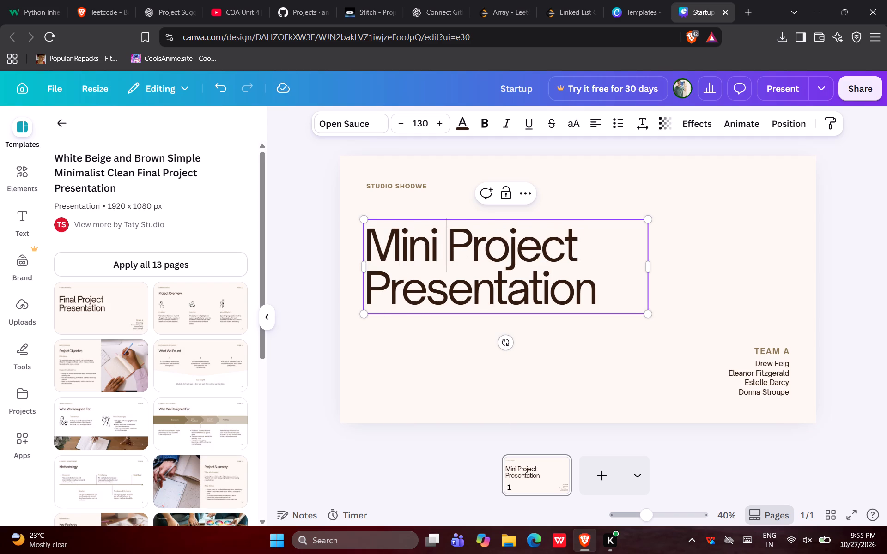
pyautogui.click(585, 352)
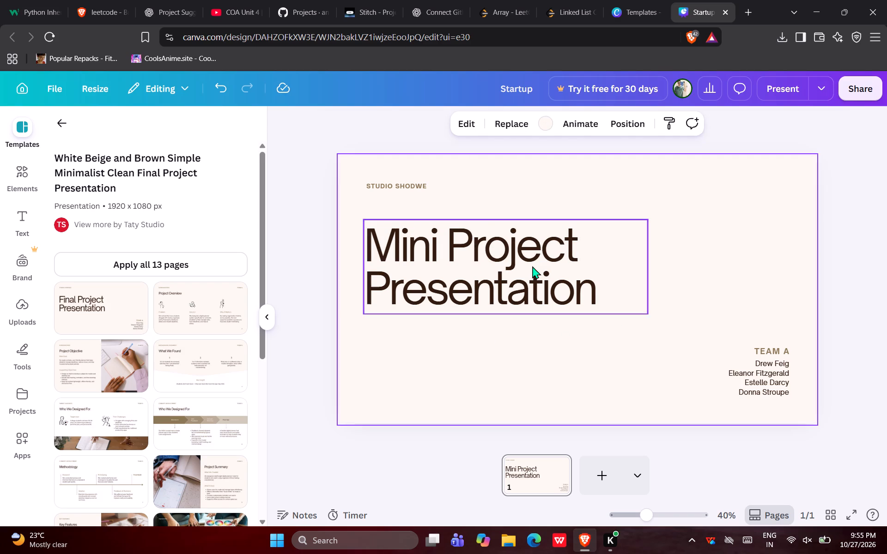
# Delete the "Studio Shodwe" text, the "Team A" label and the team member names from the cover slide, leaving only the title.
pyautogui.click(415, 187)
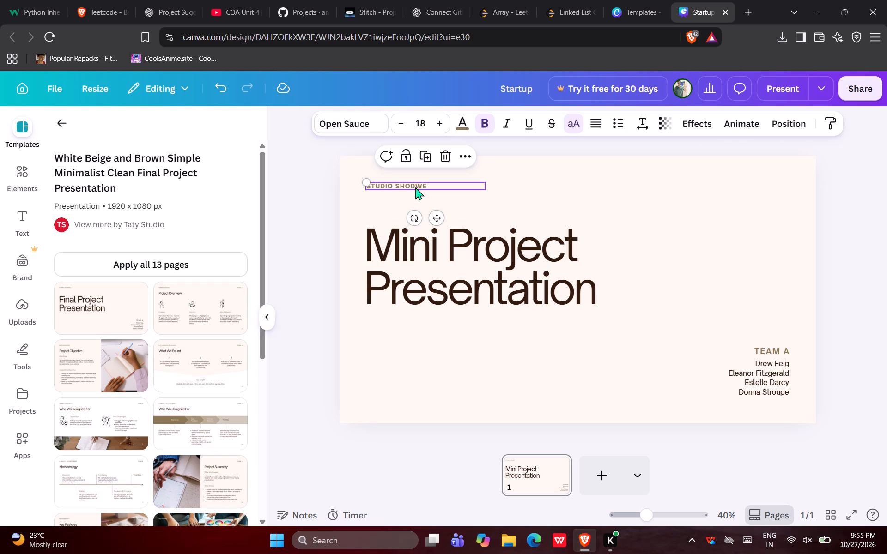
pyautogui.press('Delete')
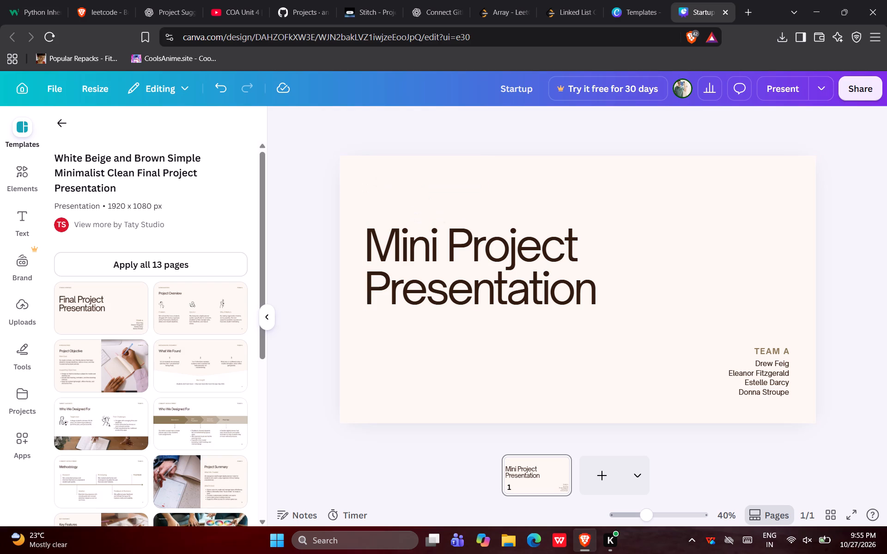
pyautogui.click(584, 212)
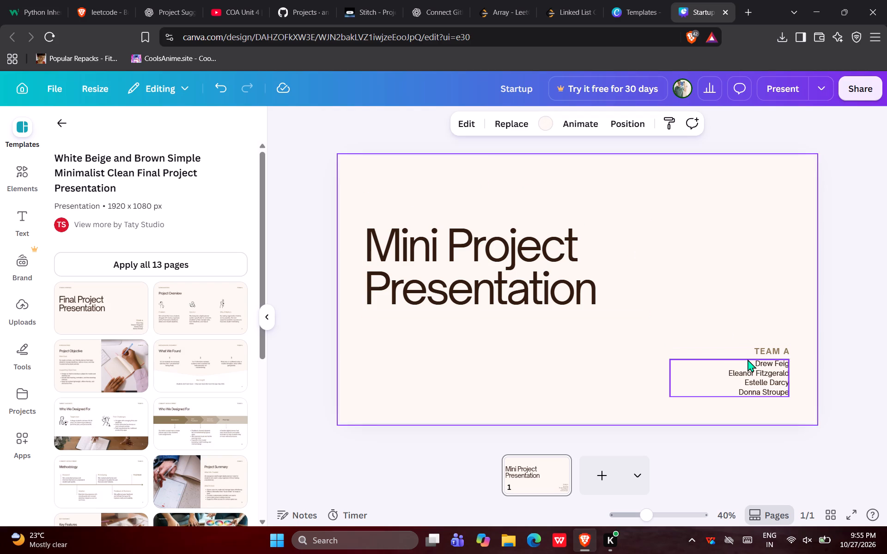
pyautogui.click(741, 340)
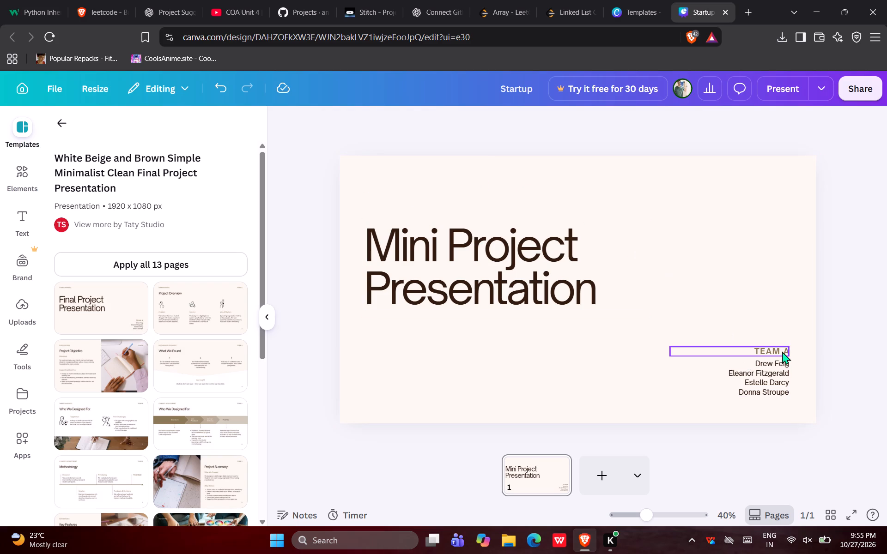
pyautogui.press('BackSpace')
pyautogui.click(782, 351)
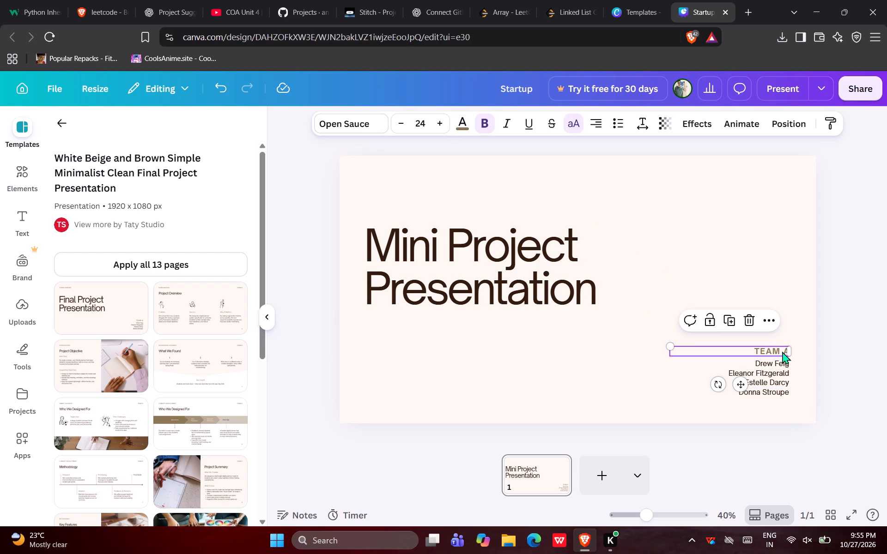
pyautogui.press('BackSpace')
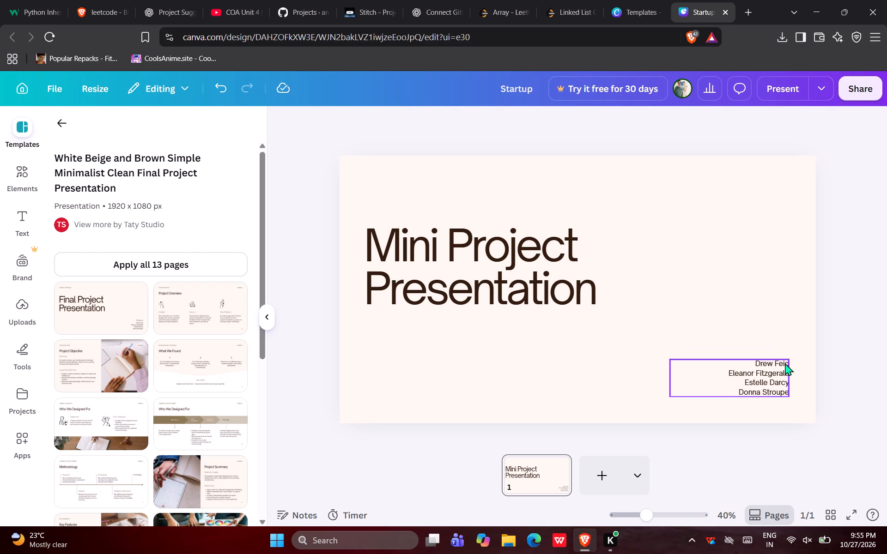
pyautogui.click(785, 363)
pyautogui.press('BackSpace')
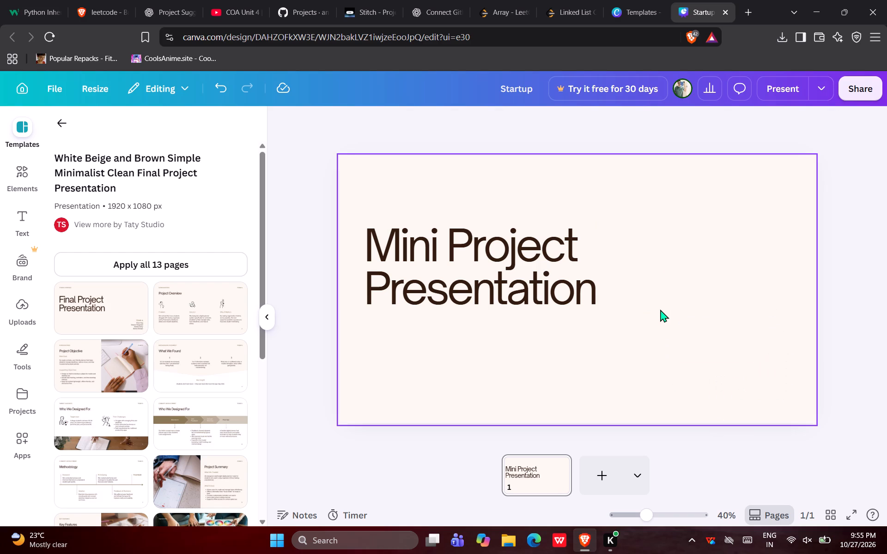
# Look through the page animation styles and preview them on the cover slide.
pyautogui.click(660, 309)
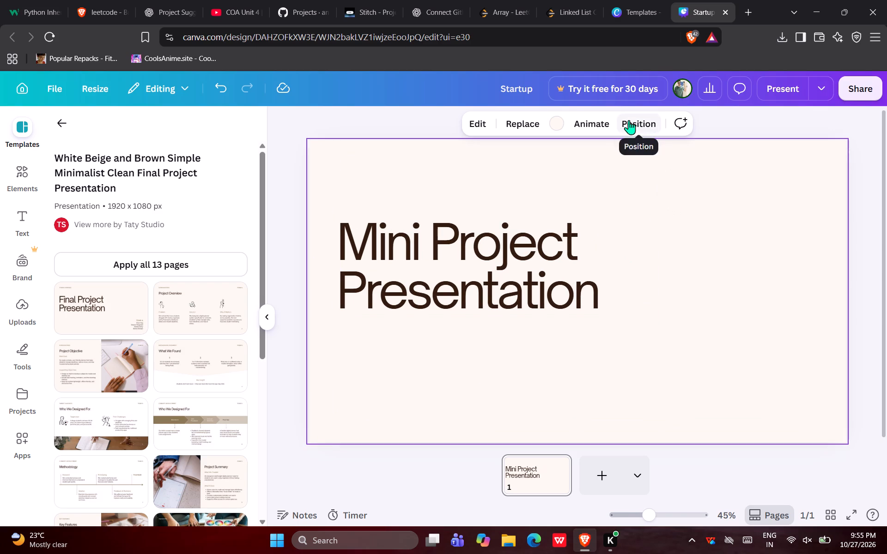
pyautogui.click(592, 125)
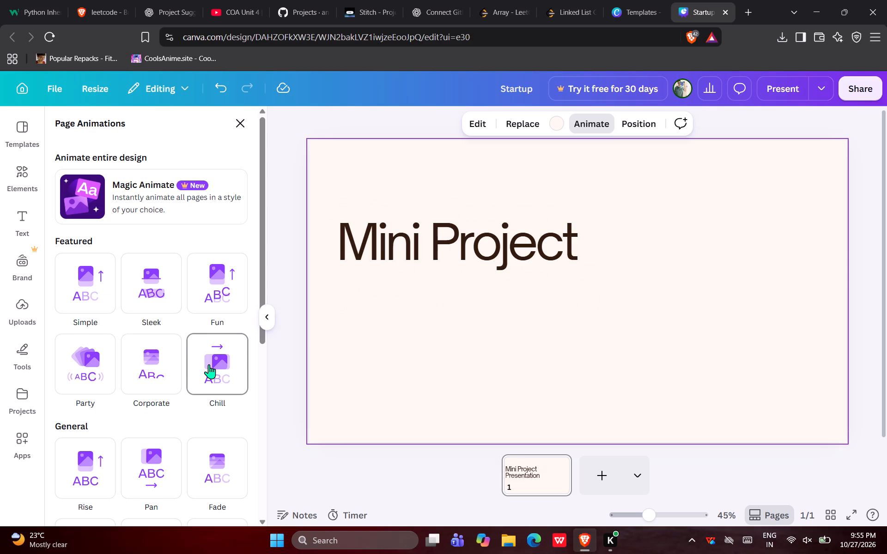
pyautogui.scroll(-1, 215, 446)
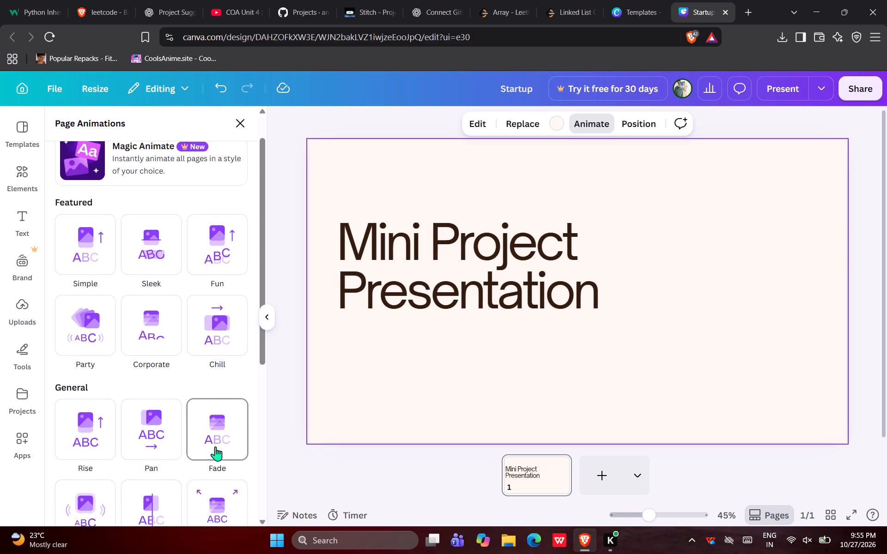
pyautogui.scroll(-1, 215, 446)
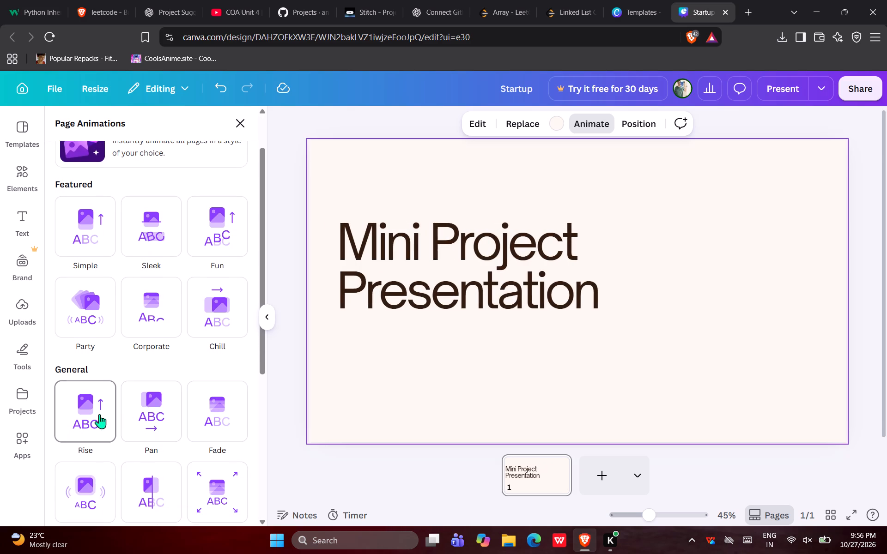
pyautogui.scroll(-1, 99, 414)
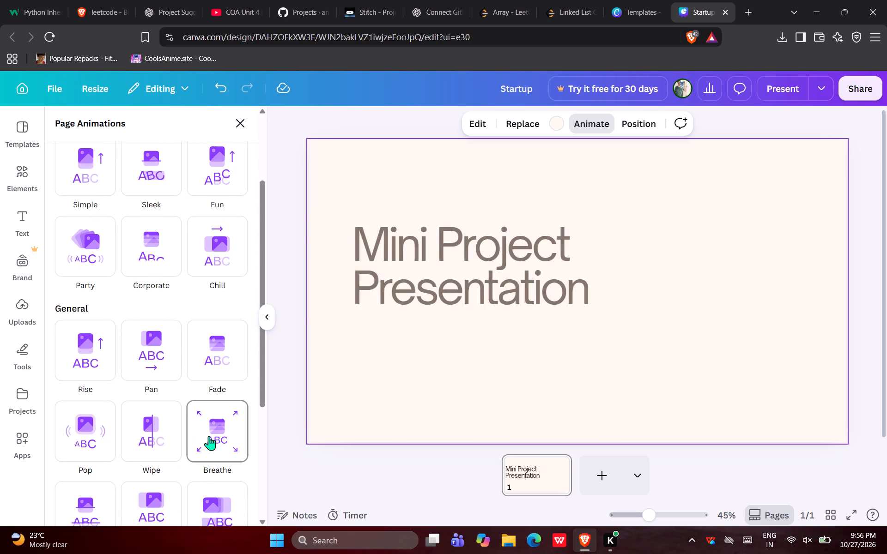
pyautogui.scroll(-2, 209, 436)
pyautogui.scroll(4, 209, 436)
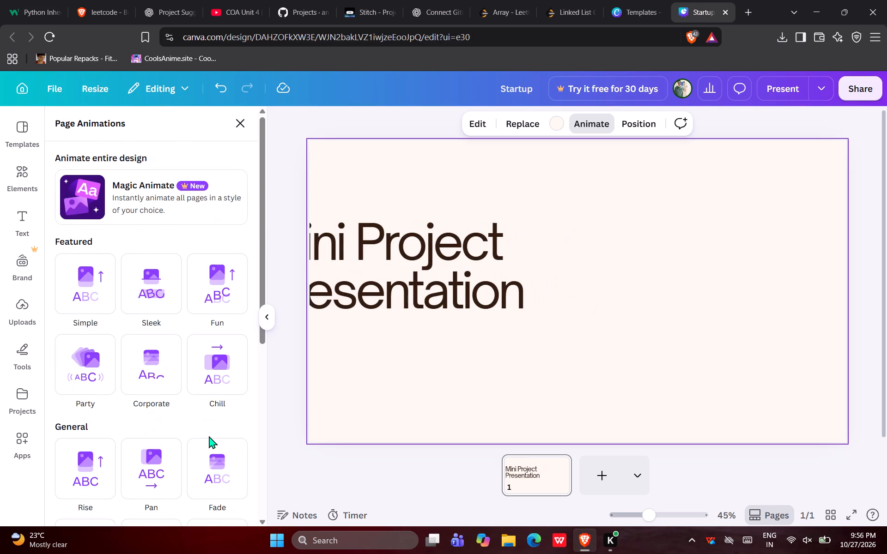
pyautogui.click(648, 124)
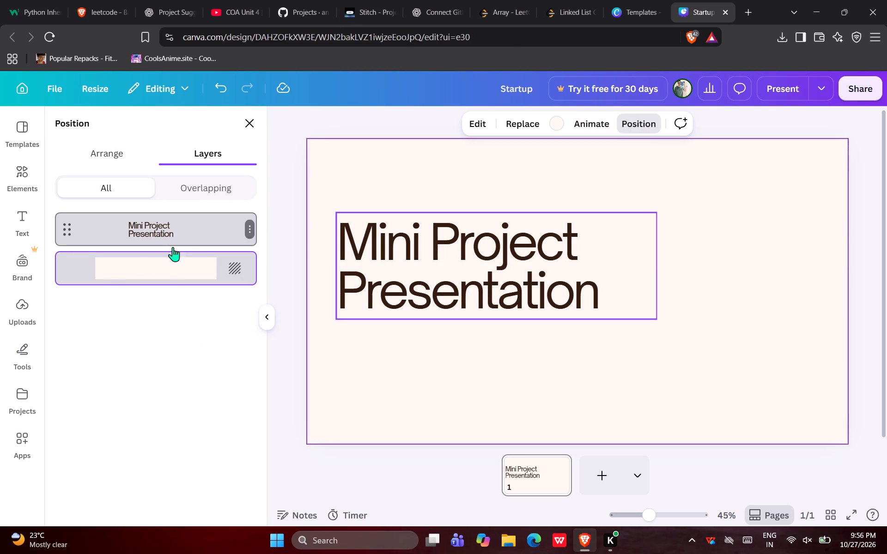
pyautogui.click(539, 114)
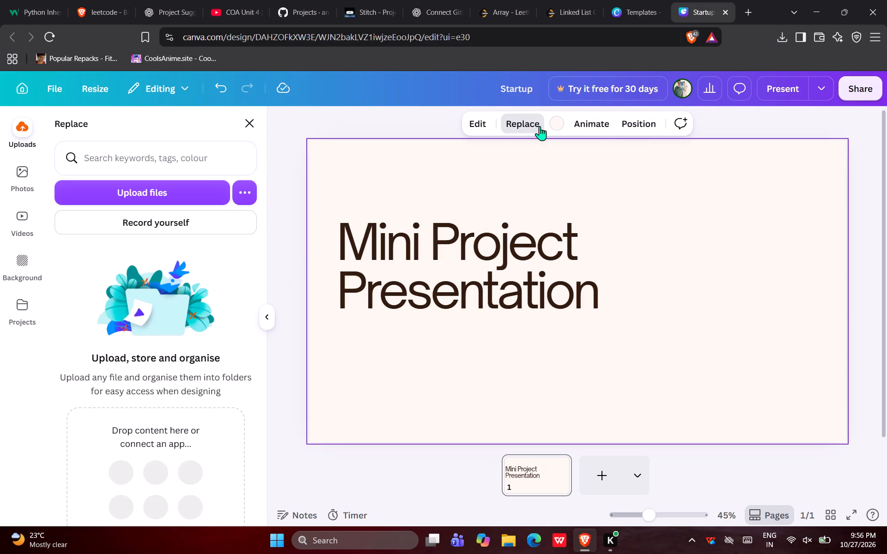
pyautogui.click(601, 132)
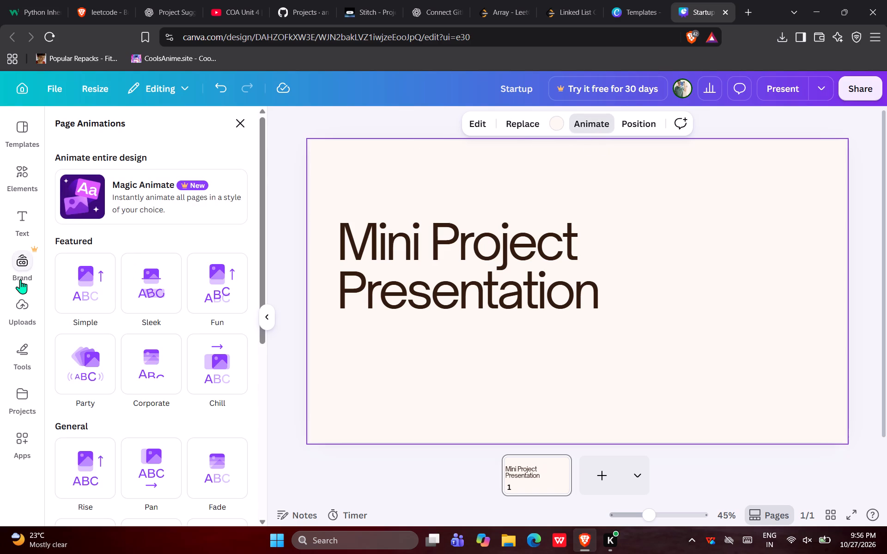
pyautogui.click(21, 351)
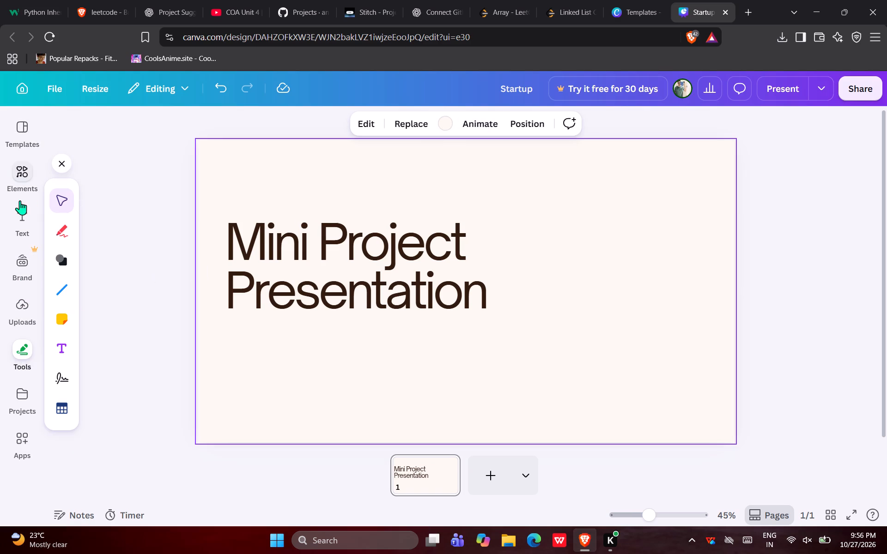
# Browse the Graphics category of the elements library for something to decorate the cover slide.
pyautogui.click(22, 181)
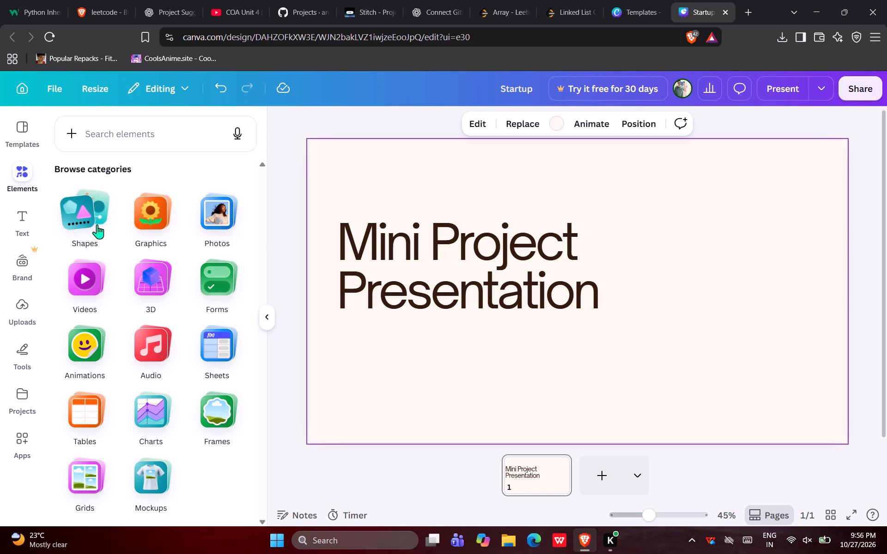
pyautogui.click(150, 212)
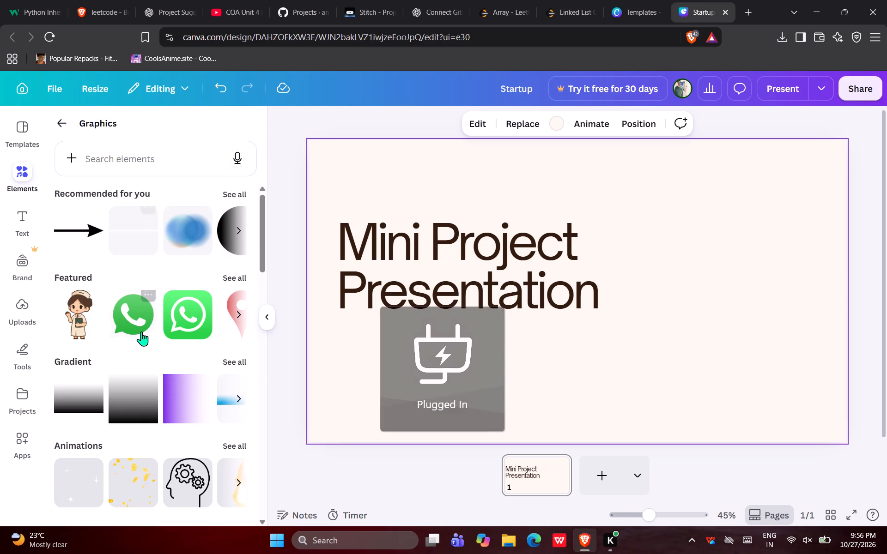
pyautogui.scroll(-3, 141, 331)
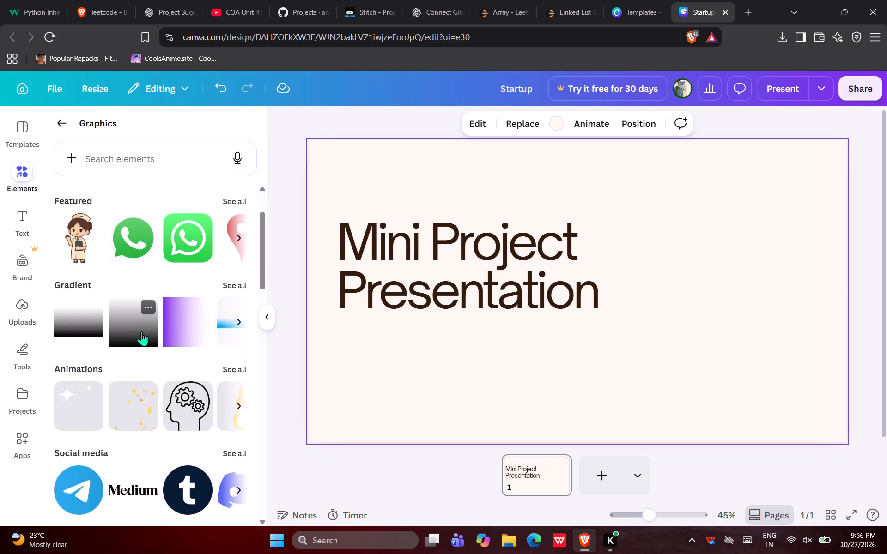
pyautogui.scroll(-4, 141, 331)
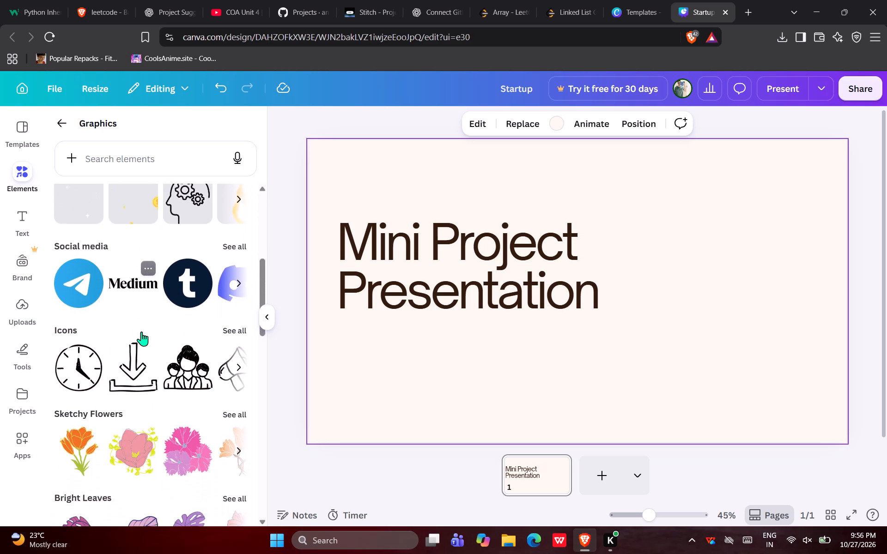
pyautogui.scroll(-5, 141, 331)
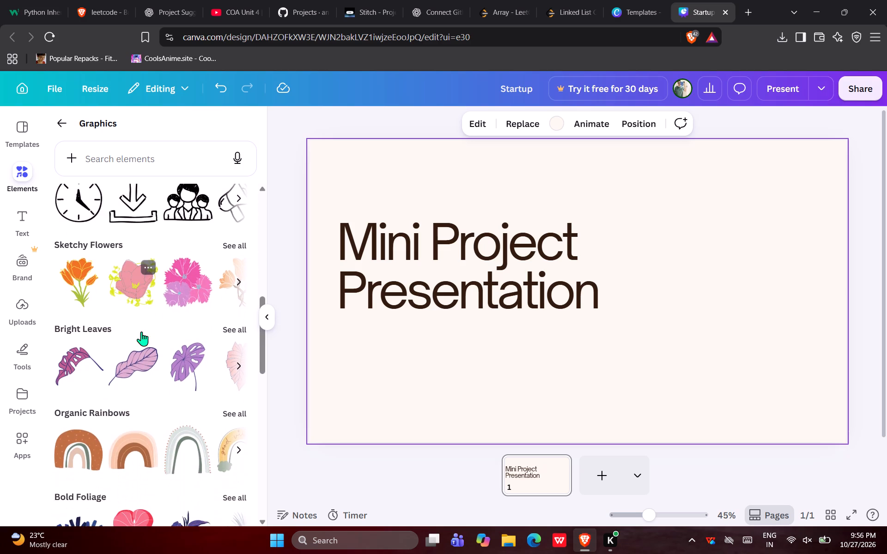
pyautogui.scroll(-5, 141, 331)
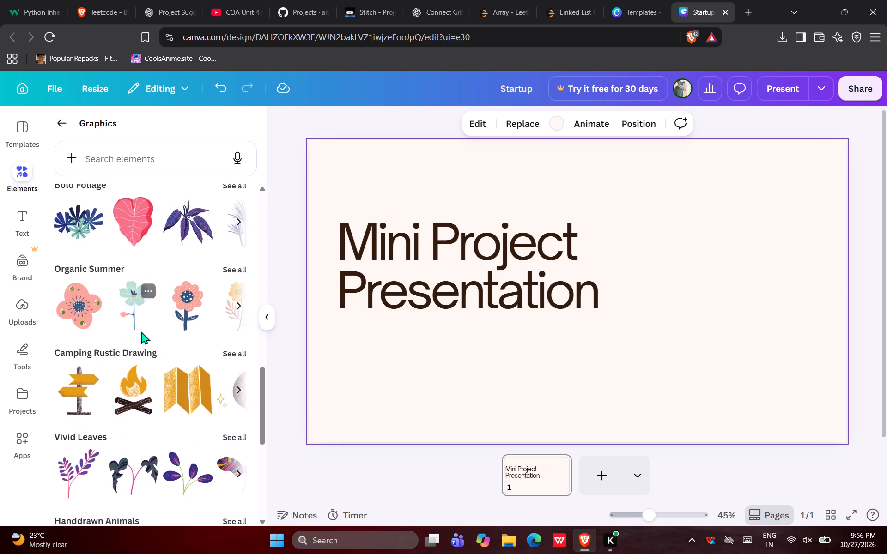
pyautogui.scroll(-3, 141, 331)
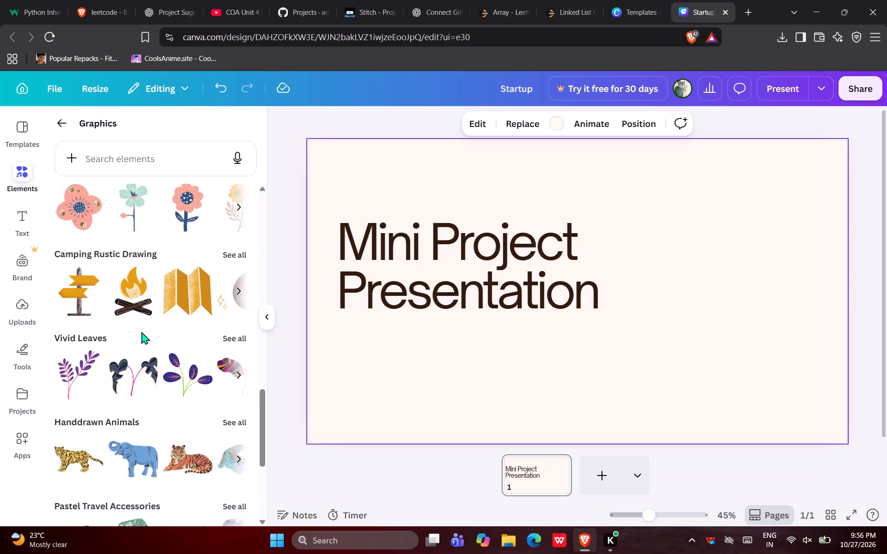
pyautogui.scroll(-3, 141, 331)
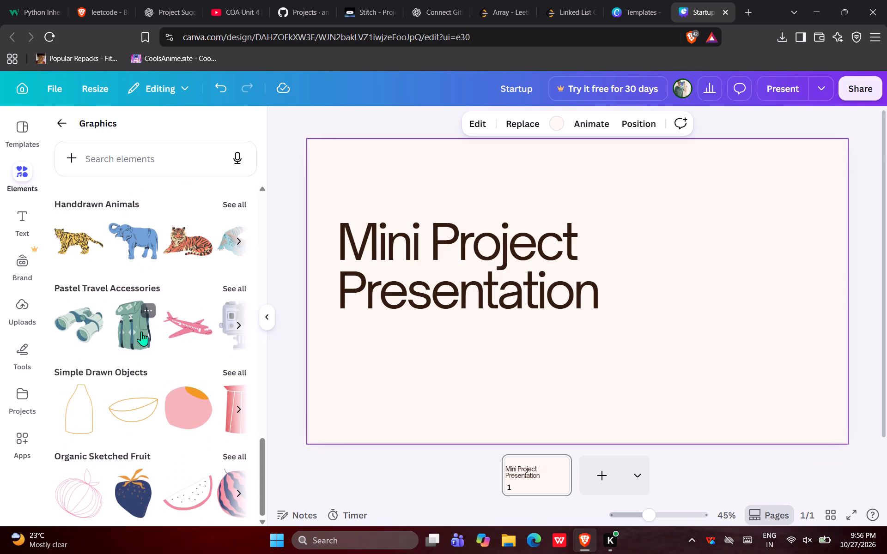
pyautogui.scroll(10, 91, 282)
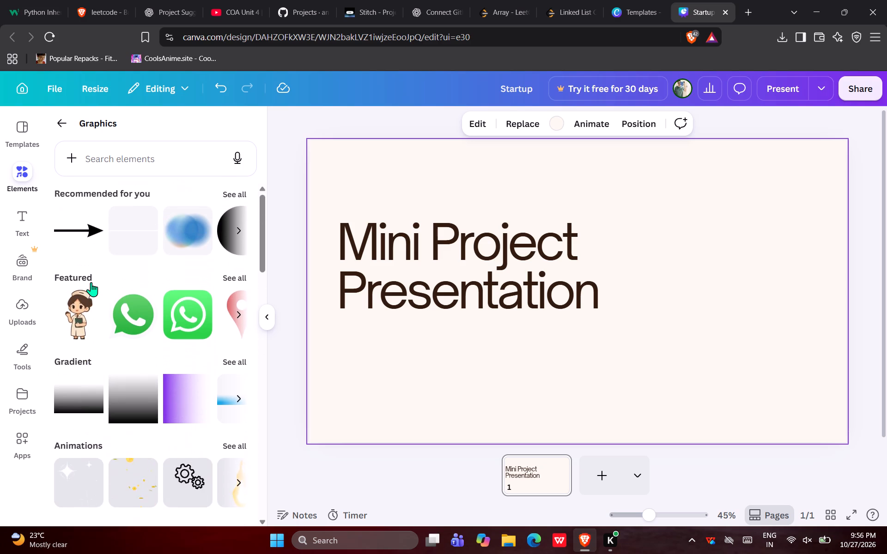
pyautogui.click(58, 127)
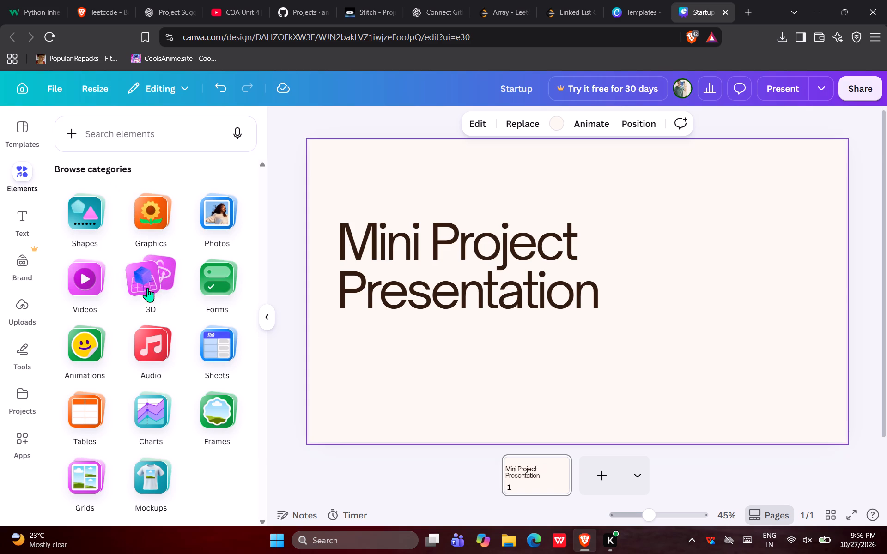
# Browse the 3D and Sheets categories of the elements library.
pyautogui.scroll(-1, 200, 289)
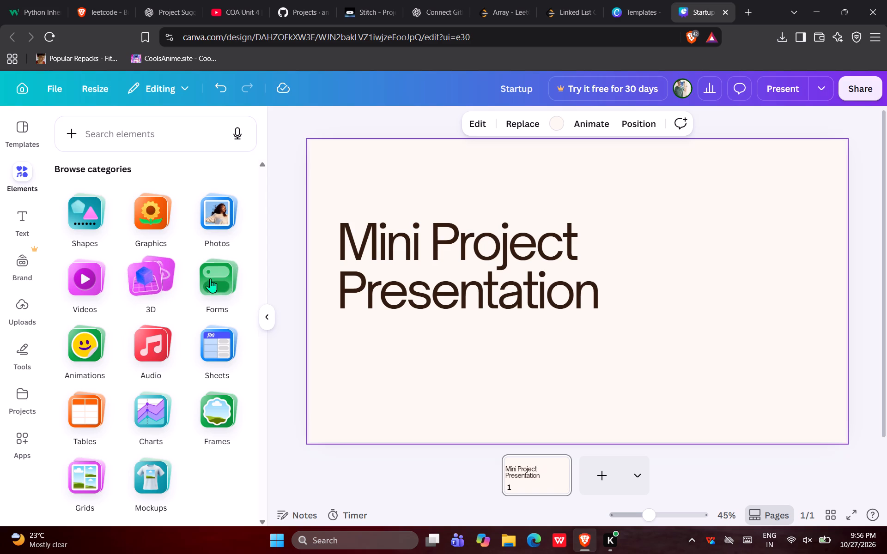
pyautogui.click(168, 287)
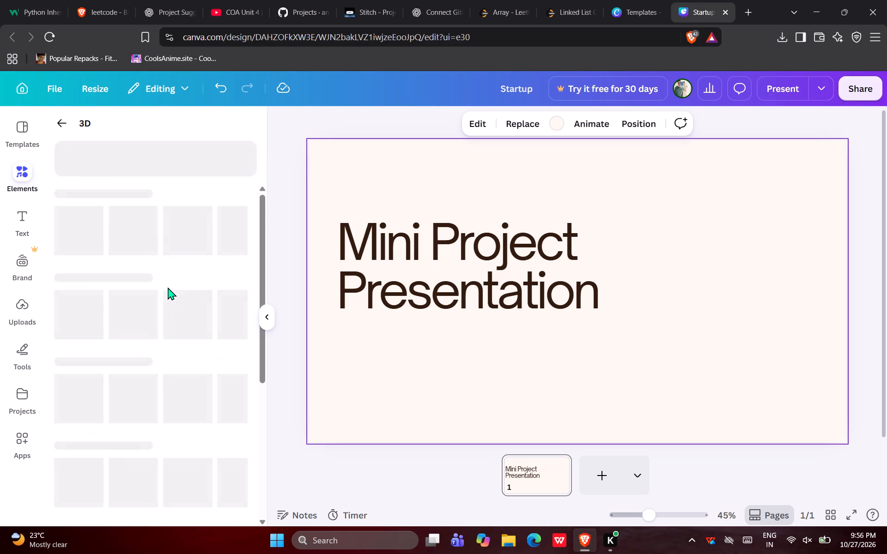
pyautogui.scroll(-1, 168, 287)
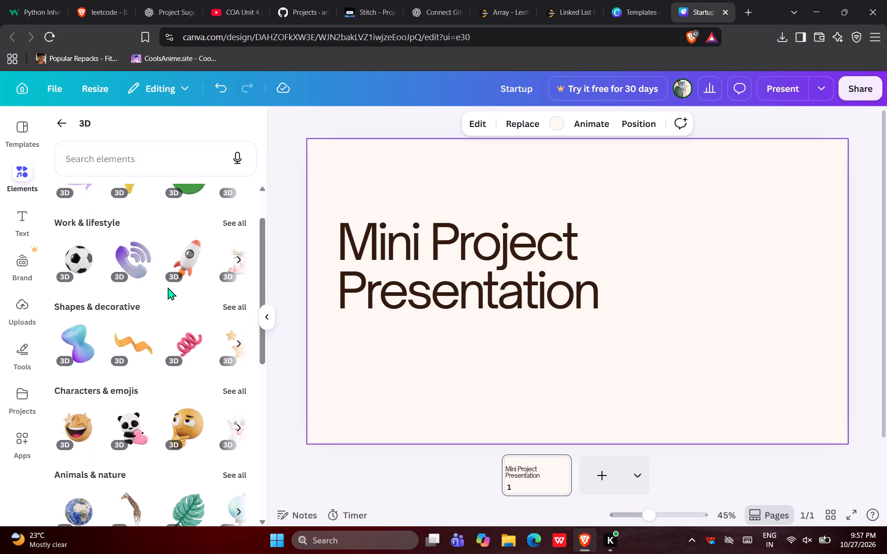
pyautogui.scroll(-2, 168, 287)
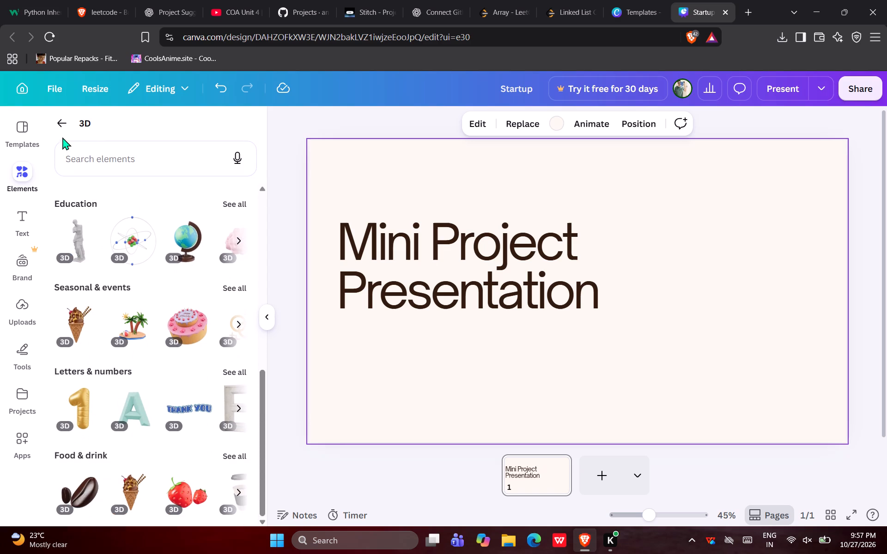
pyautogui.click(61, 127)
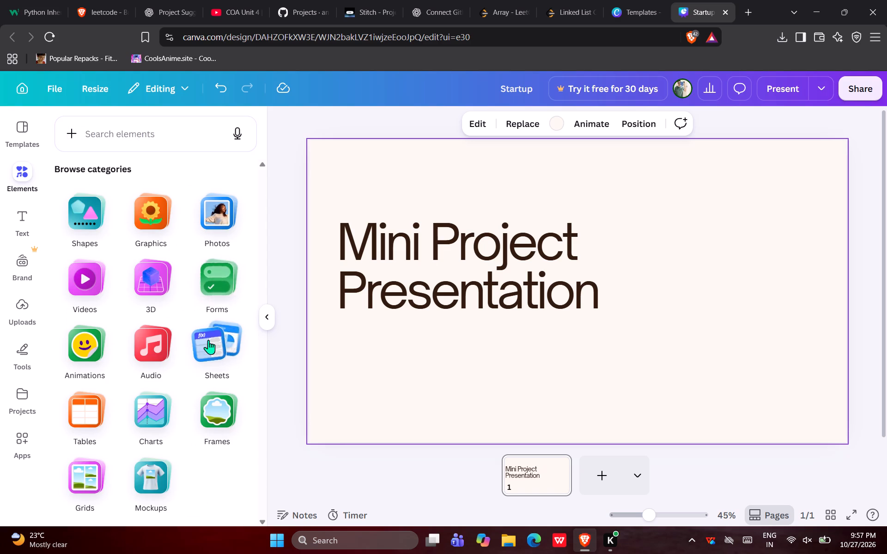
pyautogui.click(208, 340)
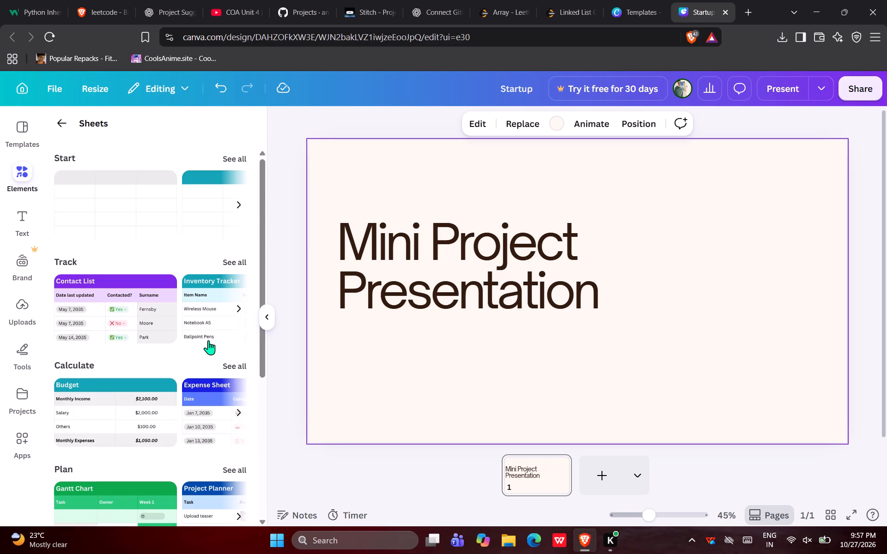
pyautogui.scroll(-4, 208, 340)
pyautogui.scroll(2, 208, 340)
pyautogui.click(60, 115)
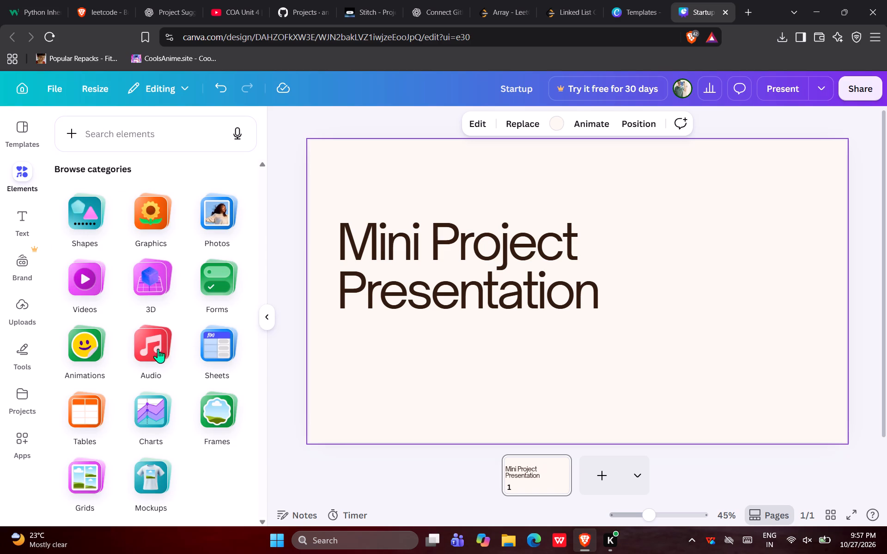
# Browse the Charts category of the elements library for a chart that could decorate the cover slide.
pyautogui.click(153, 409)
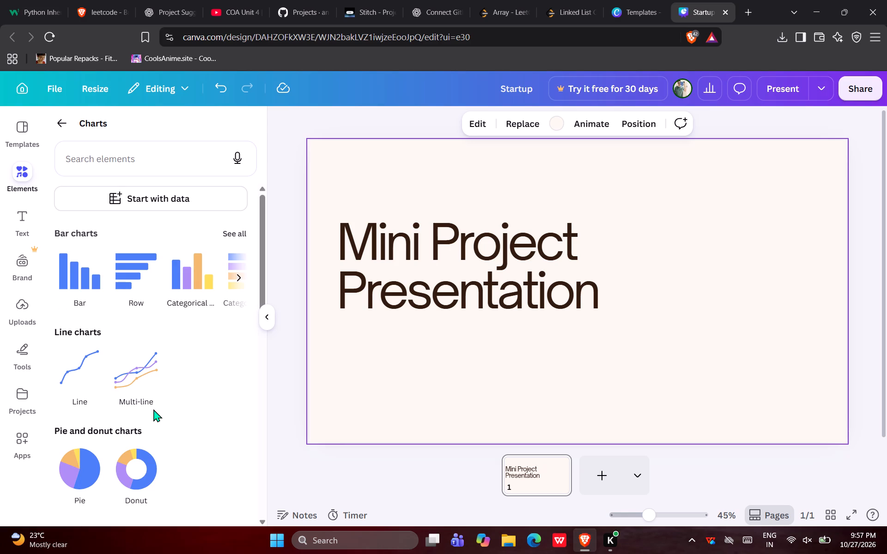
pyautogui.scroll(-2, 153, 409)
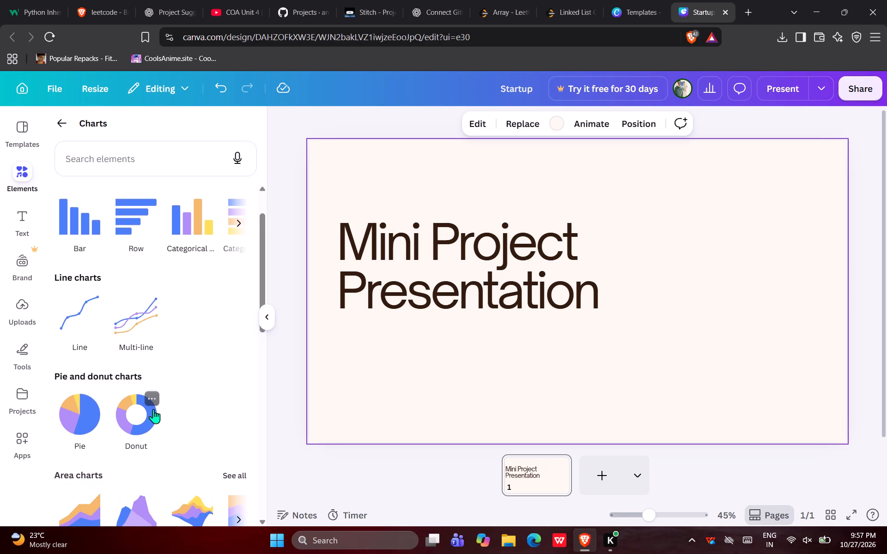
pyautogui.scroll(-5, 153, 409)
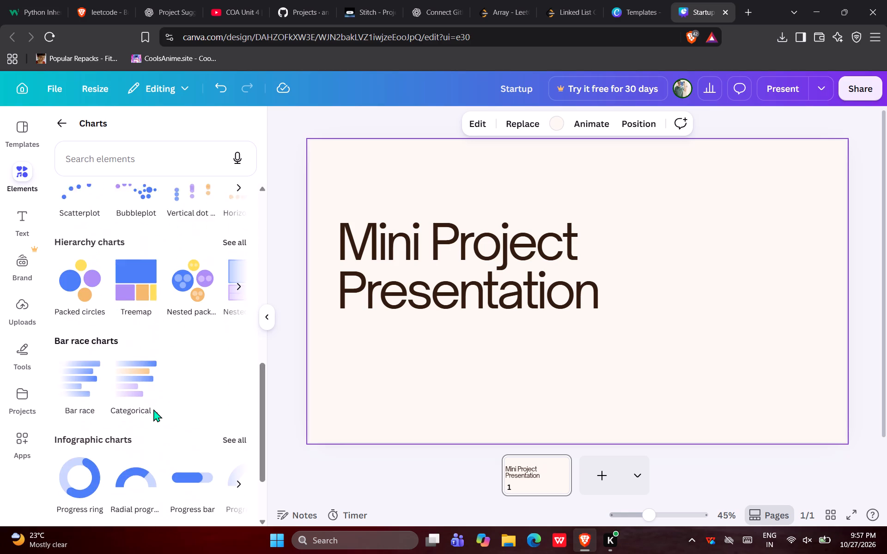
pyautogui.scroll(-1, 153, 409)
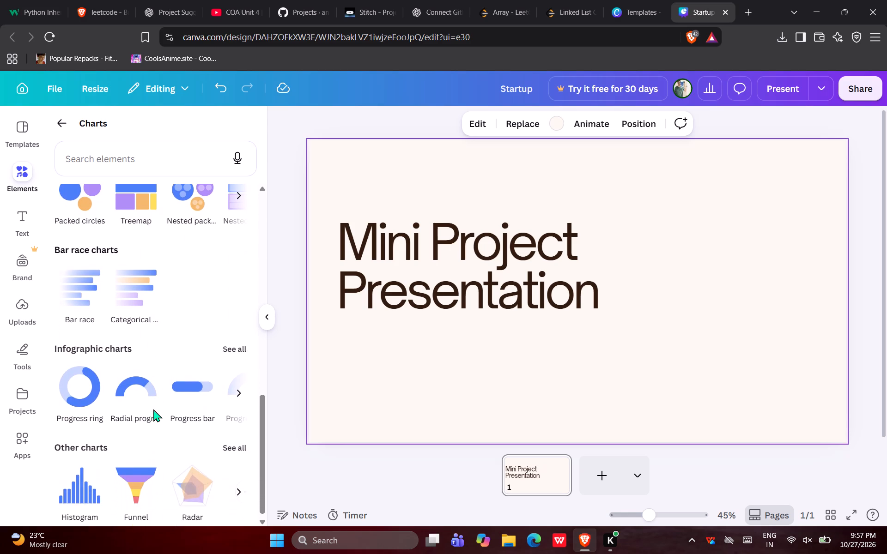
pyautogui.scroll(-1, 153, 409)
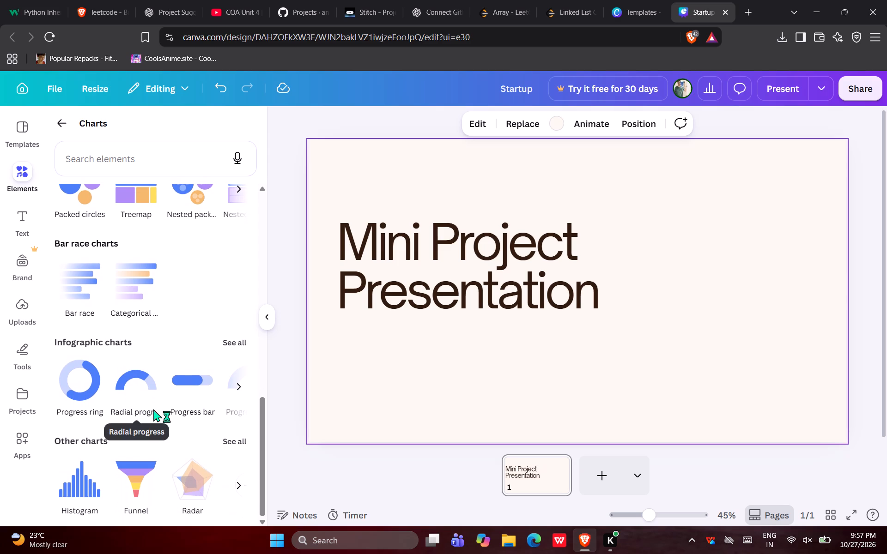
pyautogui.scroll(1, 153, 409)
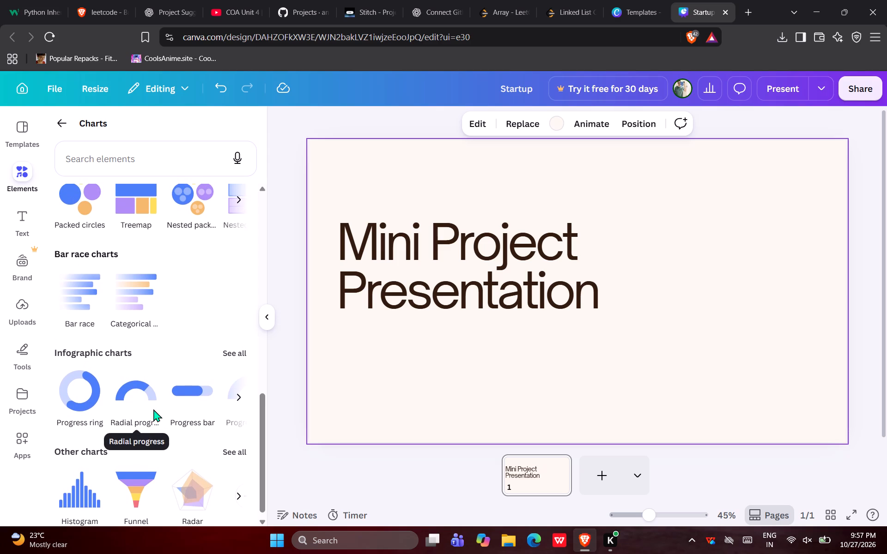
pyautogui.scroll(1, 153, 409)
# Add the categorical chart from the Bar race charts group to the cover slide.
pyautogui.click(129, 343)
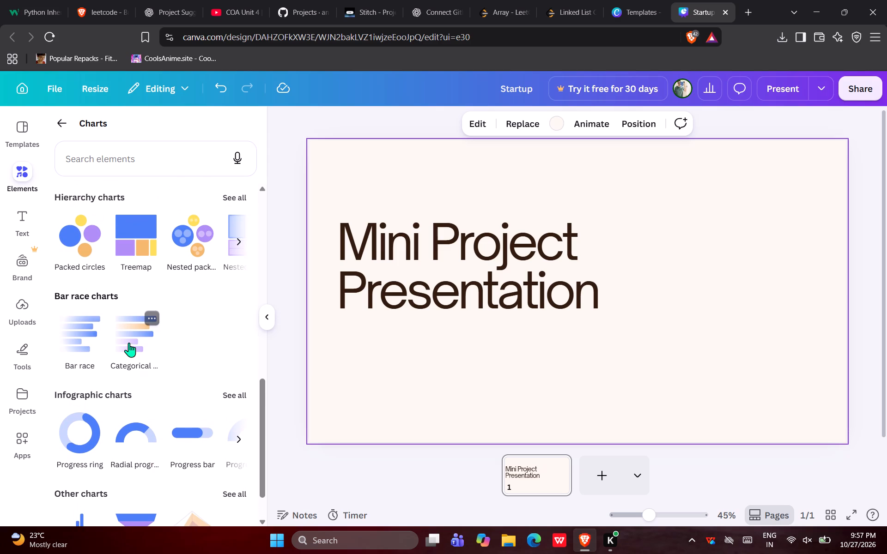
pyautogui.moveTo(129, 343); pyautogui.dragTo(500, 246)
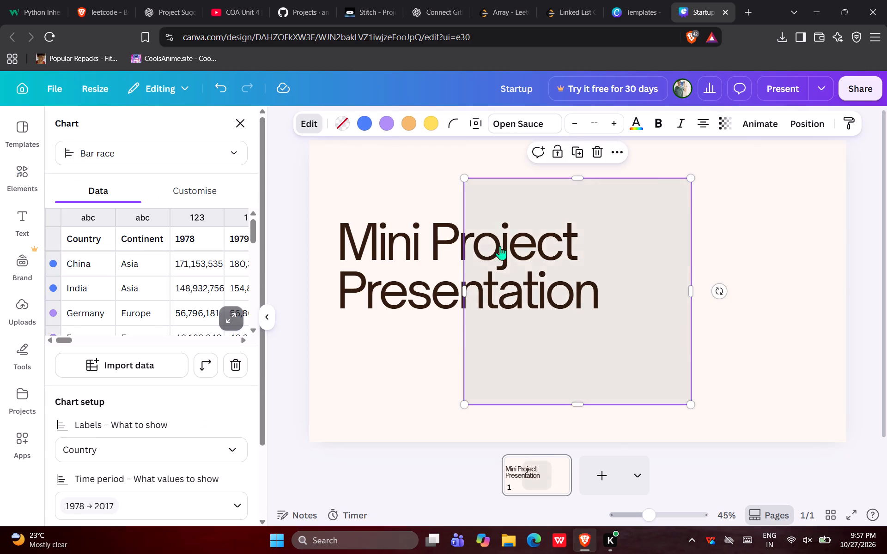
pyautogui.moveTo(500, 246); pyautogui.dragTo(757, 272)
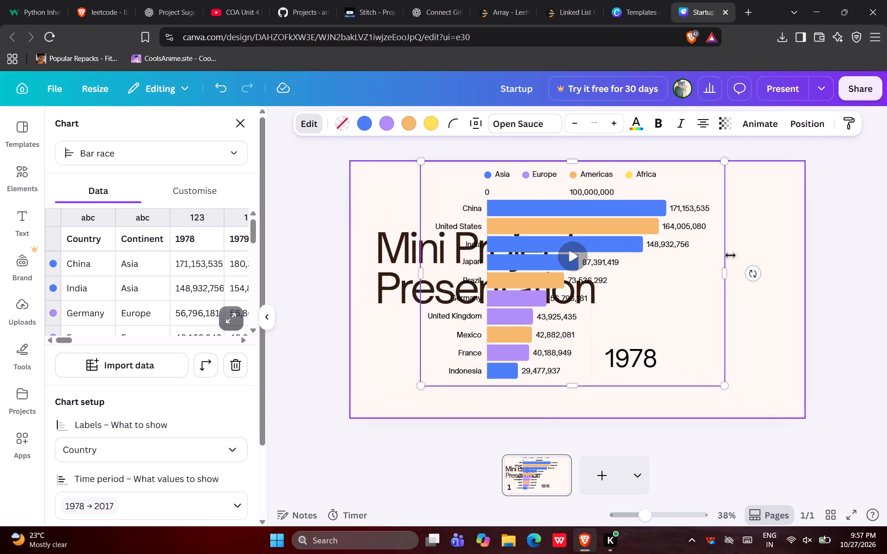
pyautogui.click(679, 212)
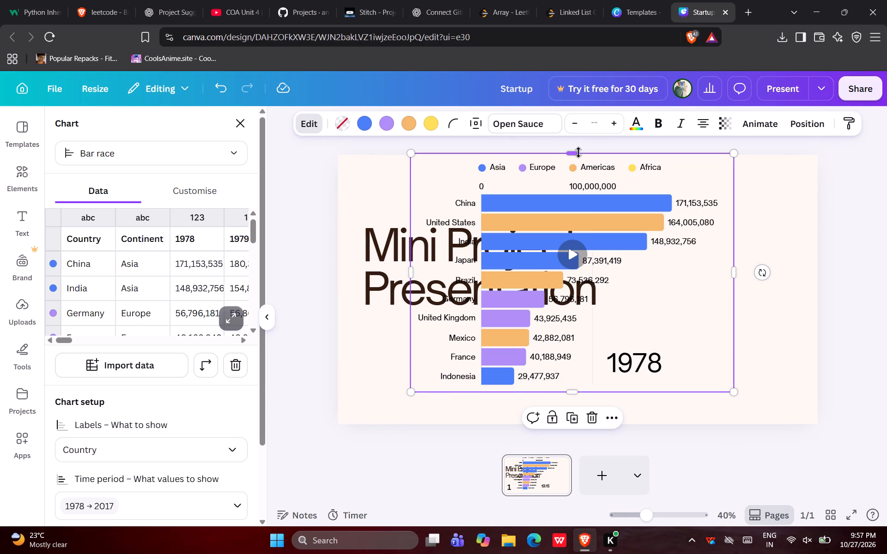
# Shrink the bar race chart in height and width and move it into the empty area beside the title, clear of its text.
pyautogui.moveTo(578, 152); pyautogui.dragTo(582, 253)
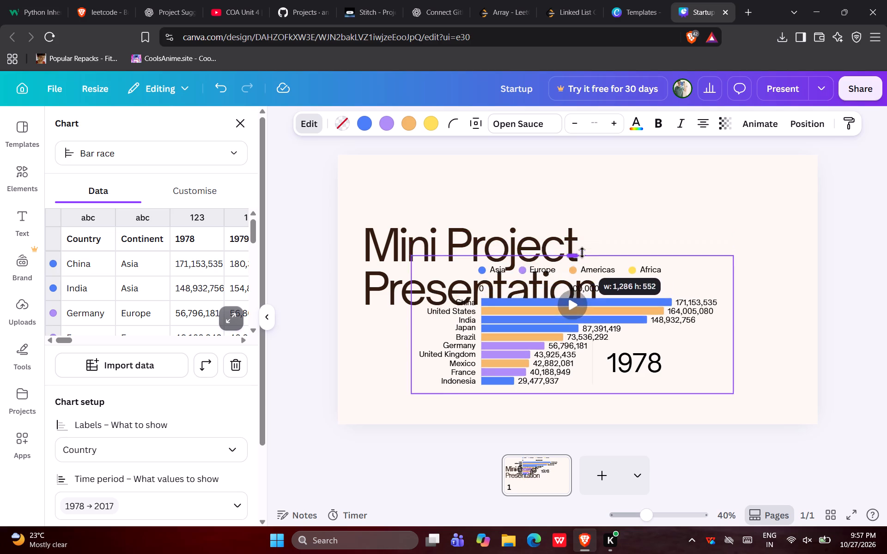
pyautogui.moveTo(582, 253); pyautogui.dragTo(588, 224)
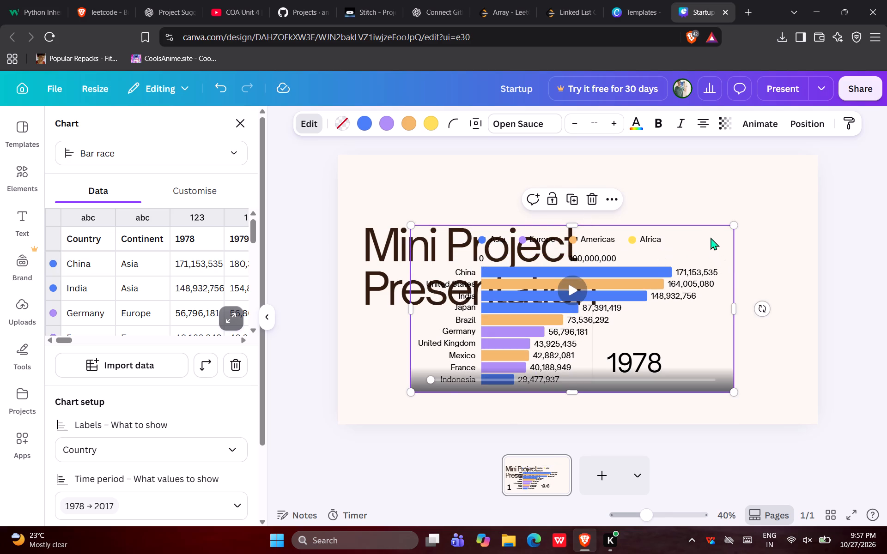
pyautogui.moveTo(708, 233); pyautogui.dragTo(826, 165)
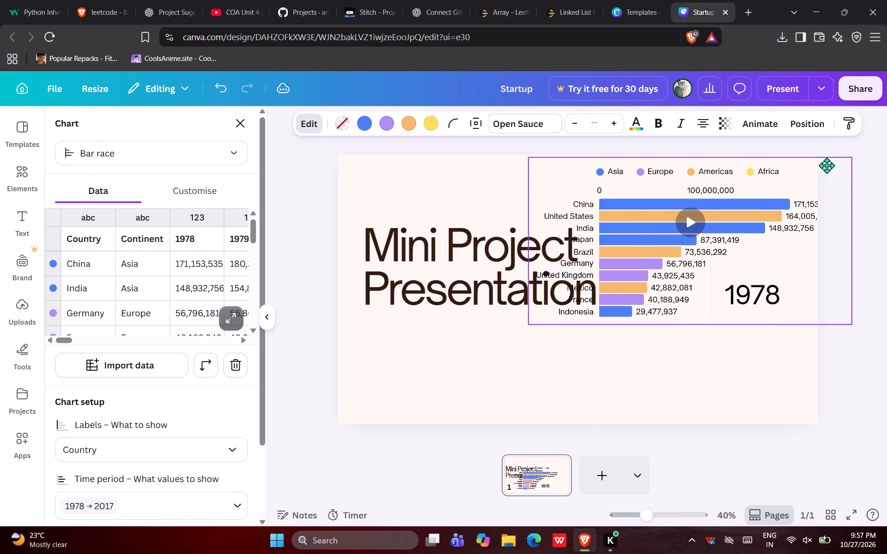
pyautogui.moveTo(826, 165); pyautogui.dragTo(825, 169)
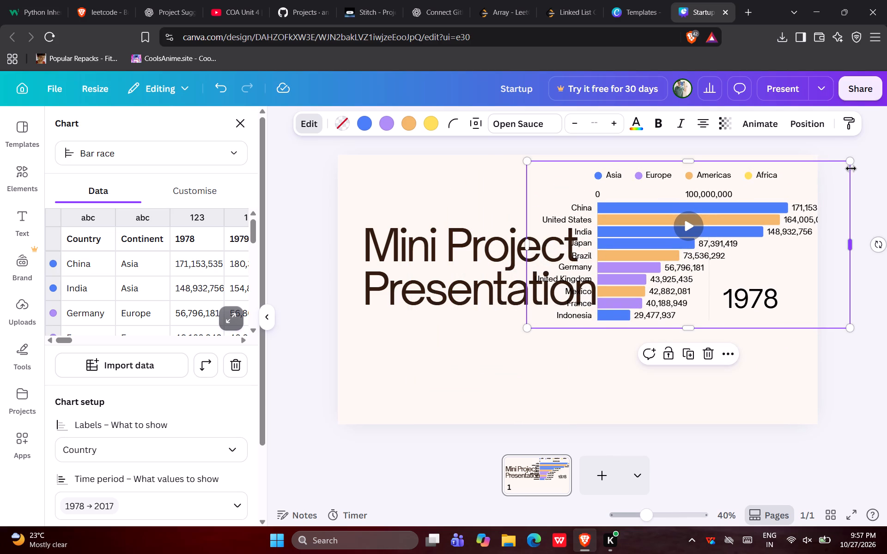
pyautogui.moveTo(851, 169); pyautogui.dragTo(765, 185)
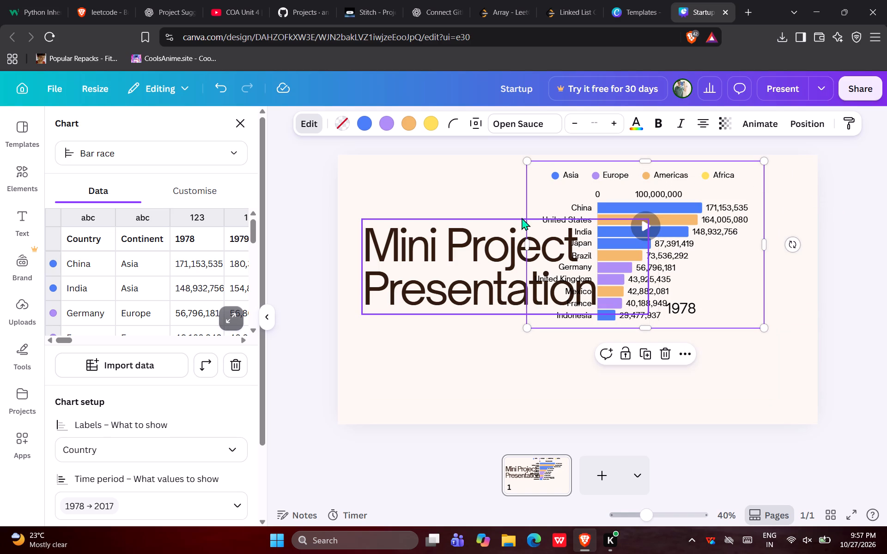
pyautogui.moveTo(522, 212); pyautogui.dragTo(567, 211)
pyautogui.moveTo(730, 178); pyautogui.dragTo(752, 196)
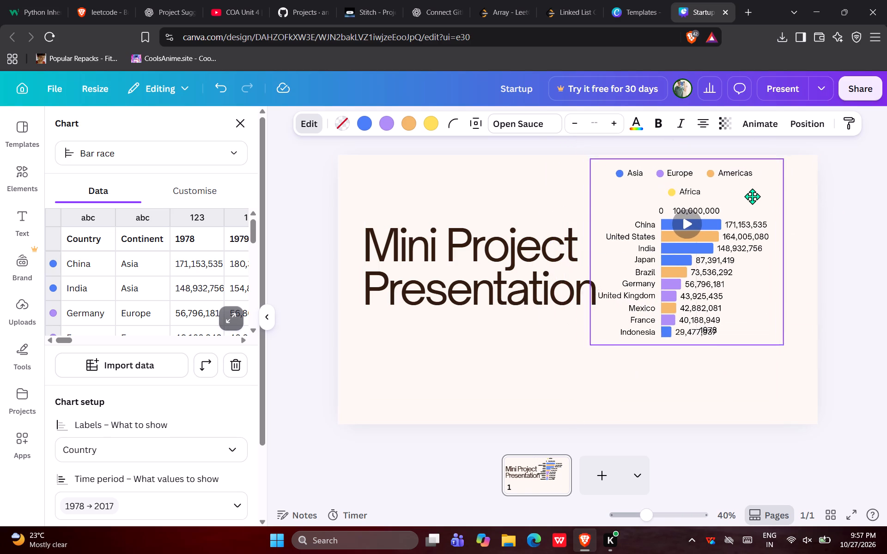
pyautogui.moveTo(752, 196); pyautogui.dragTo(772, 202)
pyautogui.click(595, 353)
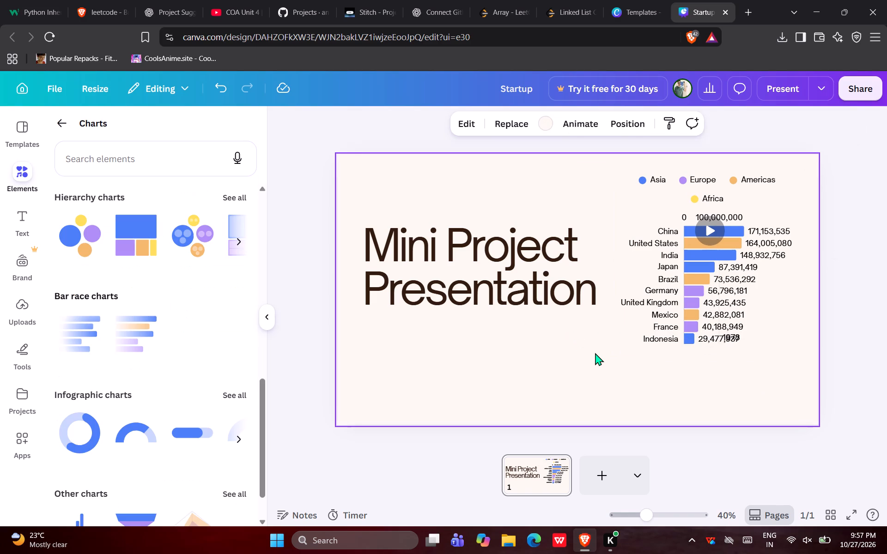
# Play the bar race chart's animation and try highlighting its Europe and Americas series from the legend.
pyautogui.click(711, 229)
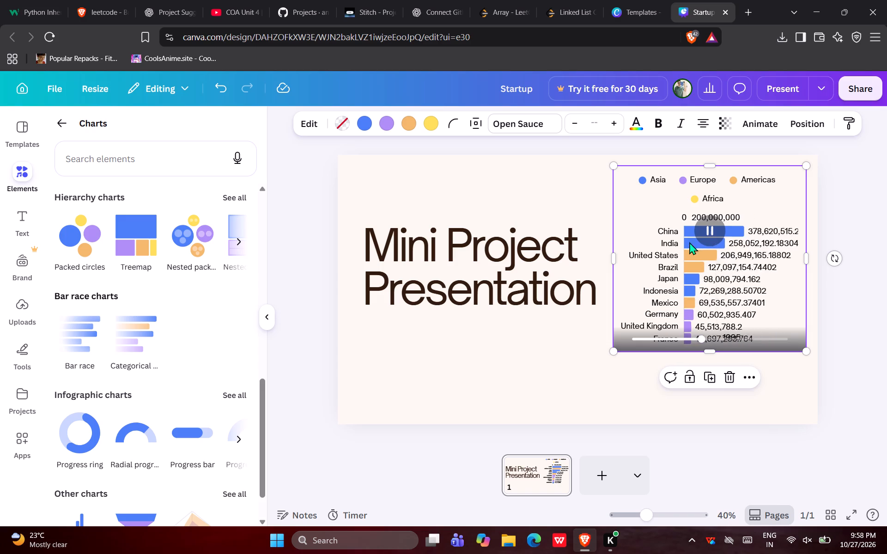
pyautogui.click(660, 199)
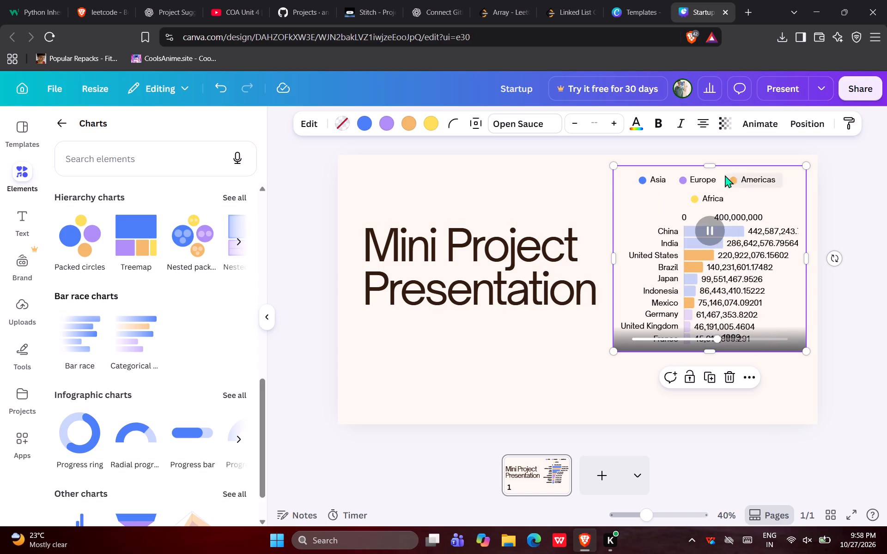
pyautogui.click(722, 174)
pyautogui.click(755, 177)
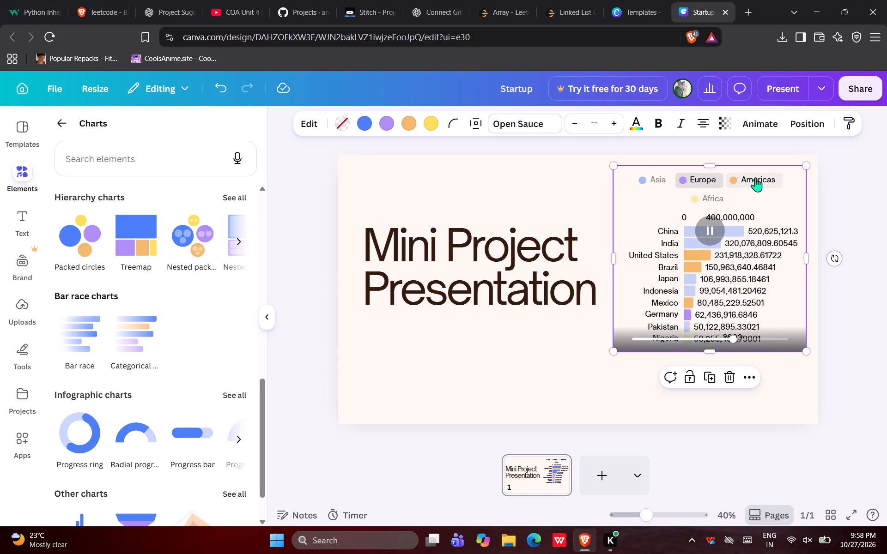
pyautogui.click(742, 311)
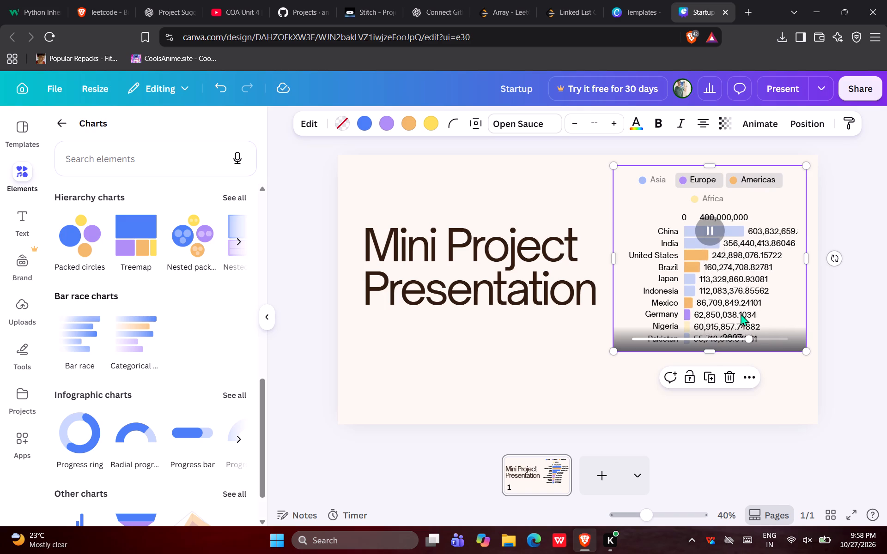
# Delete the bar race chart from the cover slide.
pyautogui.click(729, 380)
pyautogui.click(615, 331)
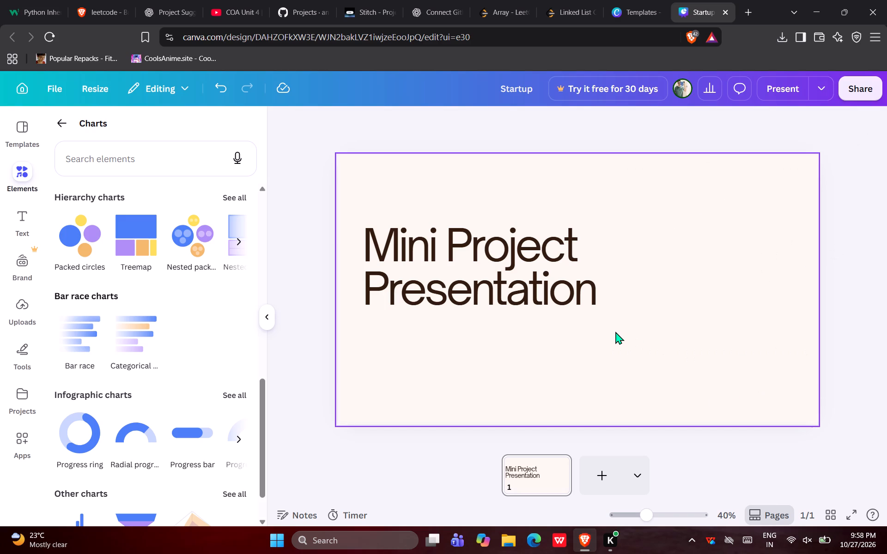
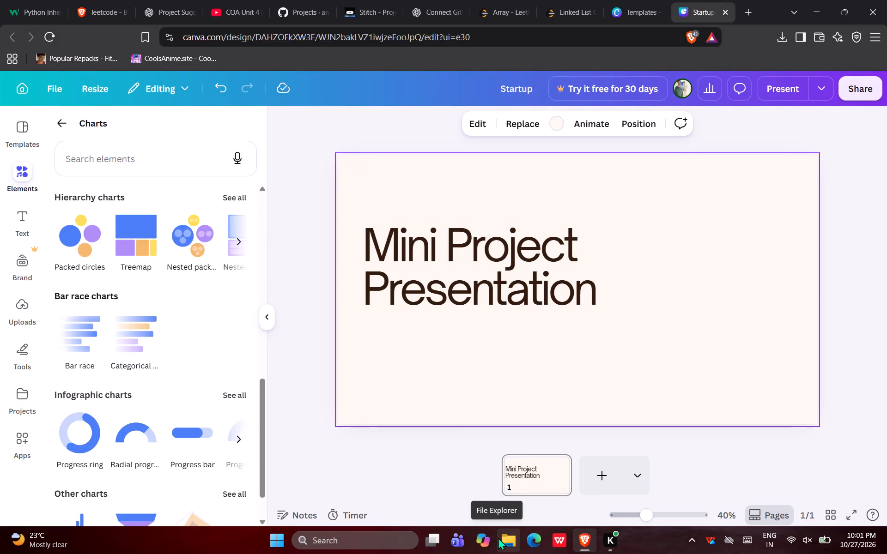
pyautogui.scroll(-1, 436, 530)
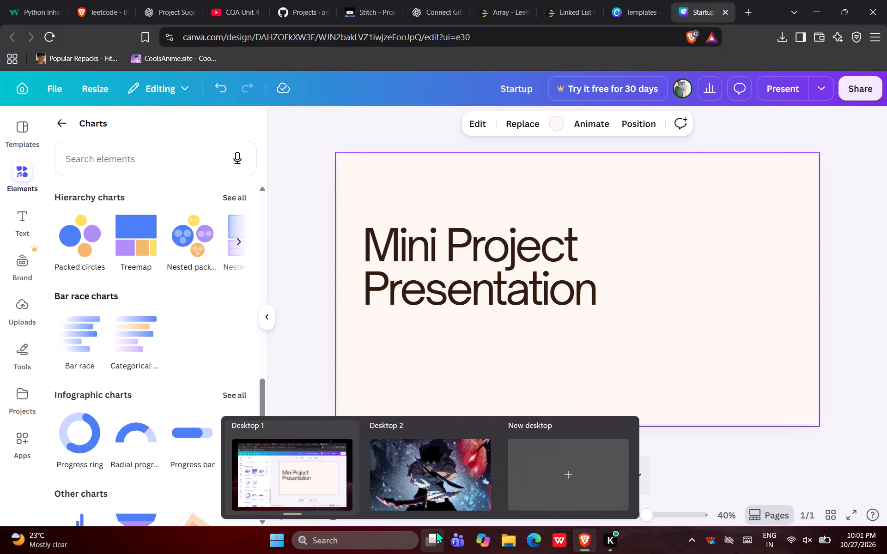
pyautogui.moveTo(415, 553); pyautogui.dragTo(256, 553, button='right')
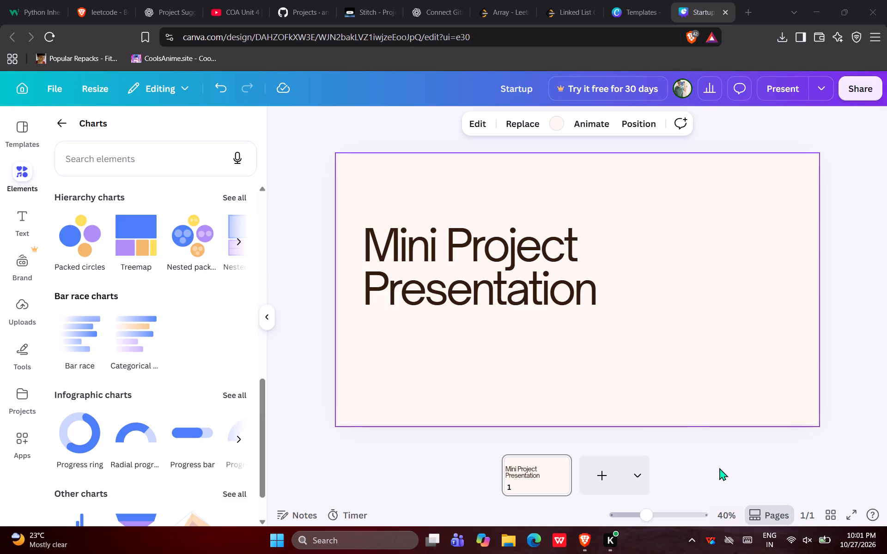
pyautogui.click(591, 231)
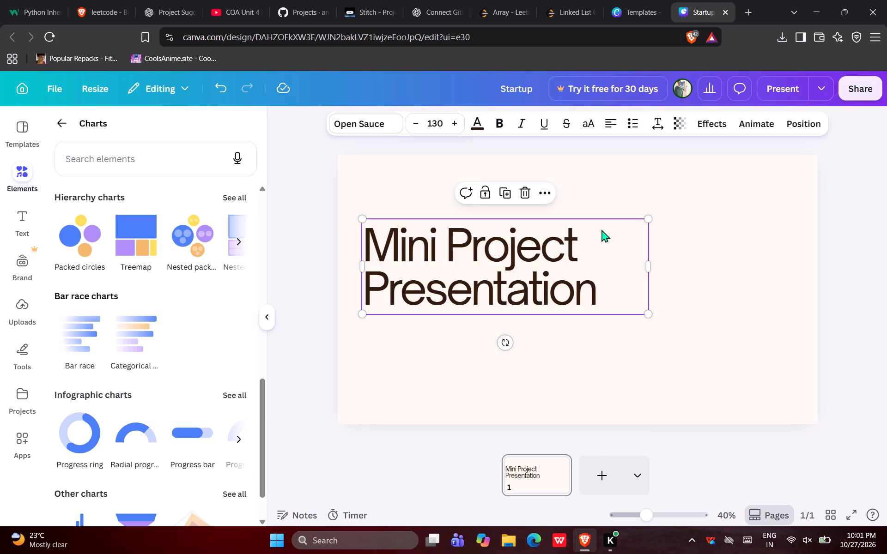
# Look through the element categories, drawing tools, projects and Brand Kit sections for content to use in the presentation.
pyautogui.scroll(-2, 102, 228)
pyautogui.scroll(3, 115, 329)
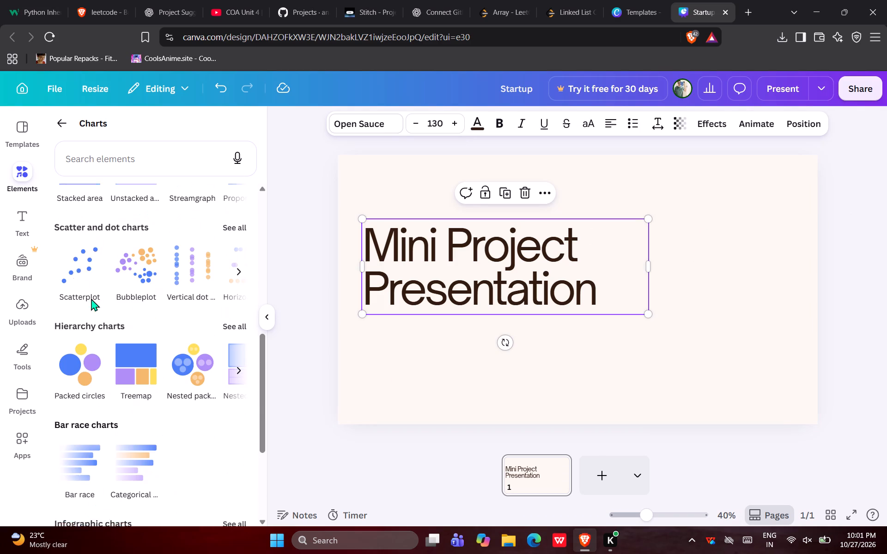
pyautogui.click(64, 122)
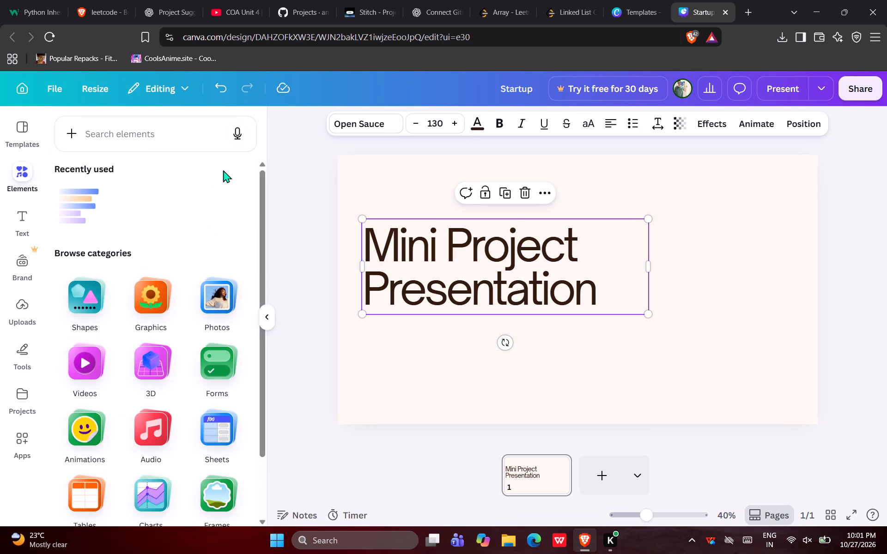
pyautogui.scroll(-1, 160, 254)
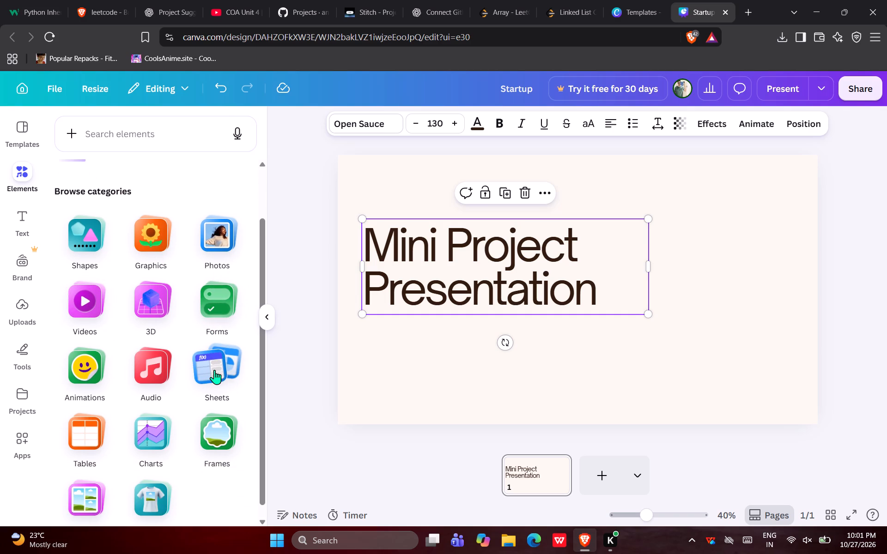
pyautogui.scroll(-1, 214, 370)
pyautogui.scroll(3, 38, 187)
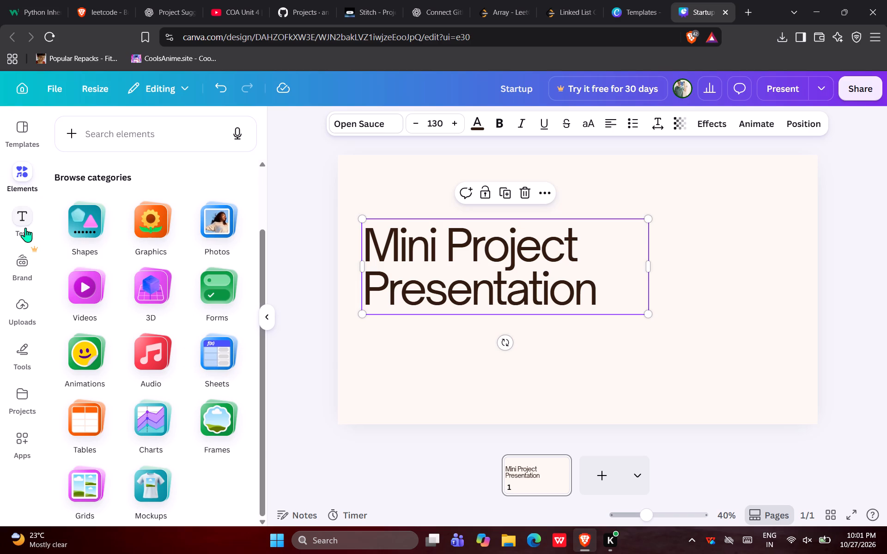
pyautogui.click(27, 179)
pyautogui.click(27, 179)
pyautogui.click(26, 346)
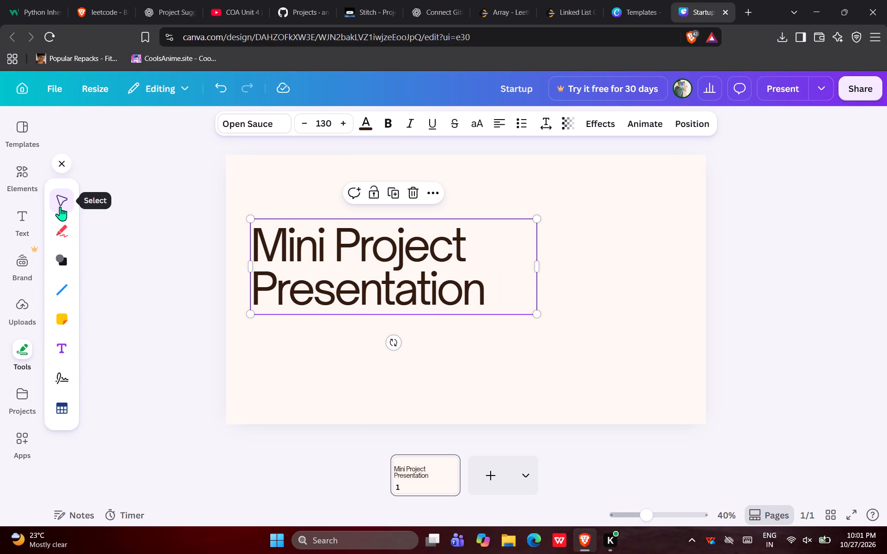
pyautogui.click(17, 391)
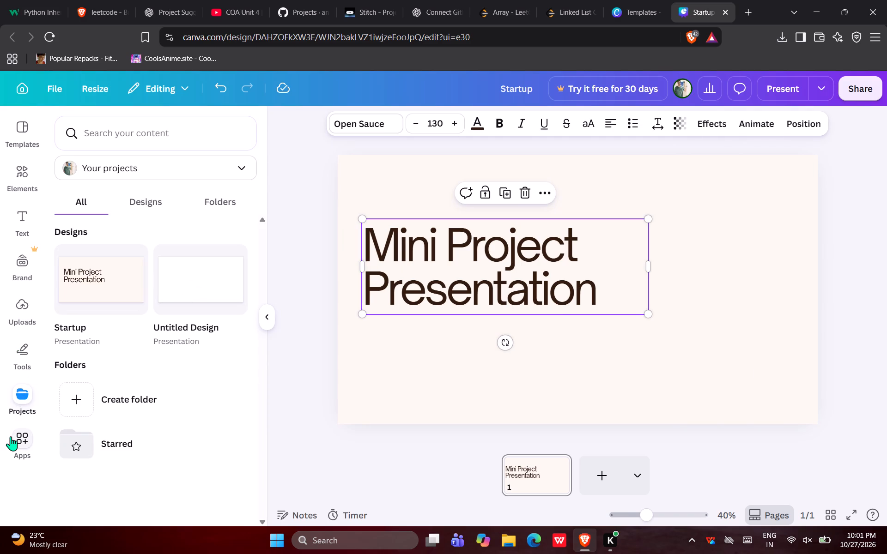
pyautogui.click(30, 273)
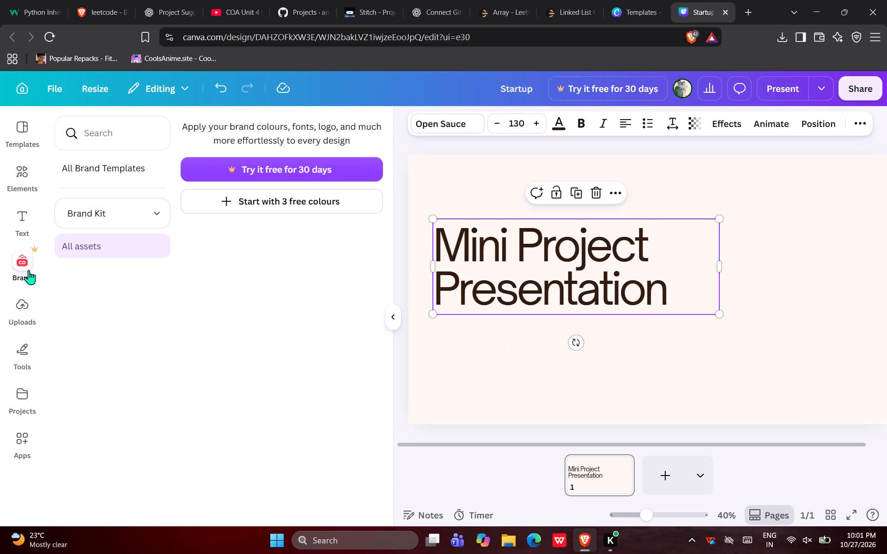
pyautogui.click(93, 216)
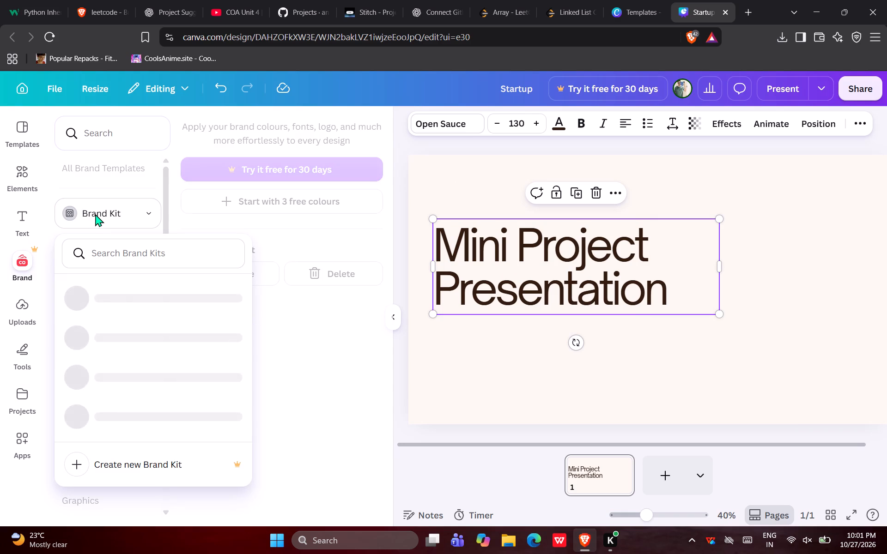
pyautogui.click(95, 214)
pyautogui.click(89, 264)
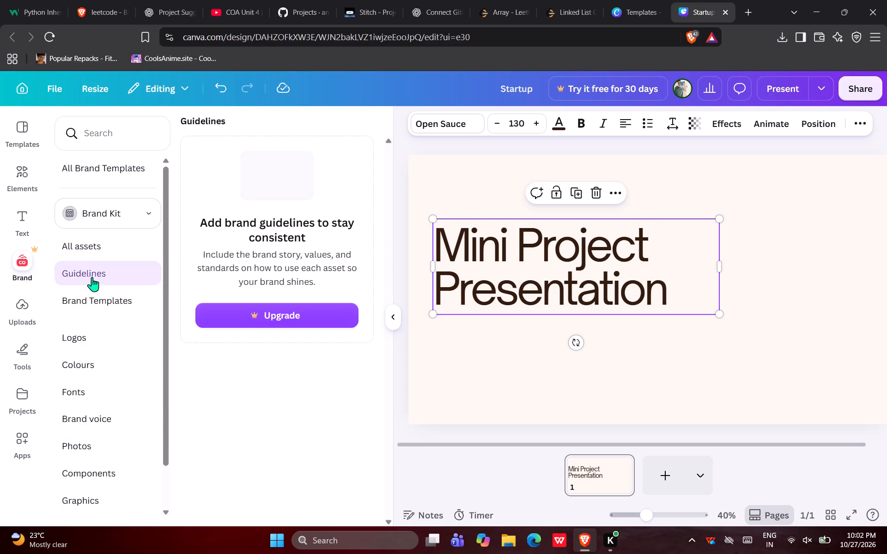
pyautogui.click(97, 293)
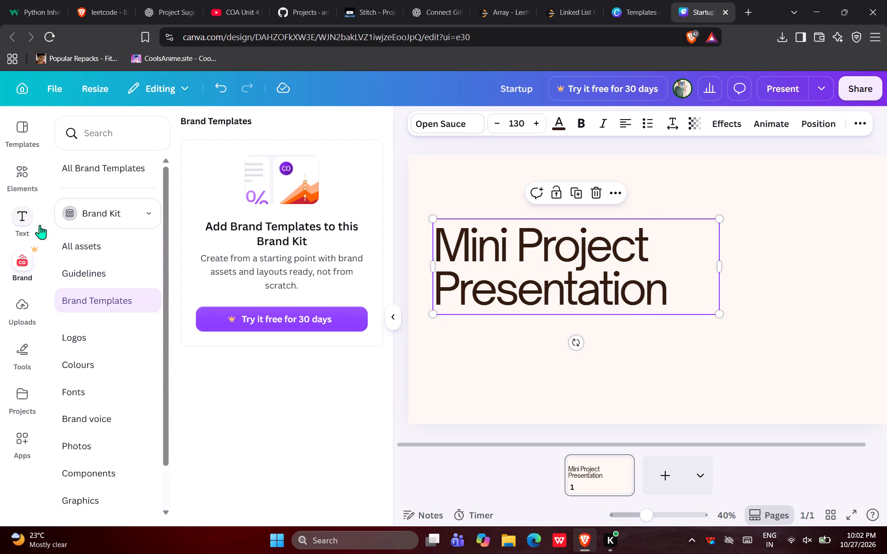
pyautogui.click(34, 173)
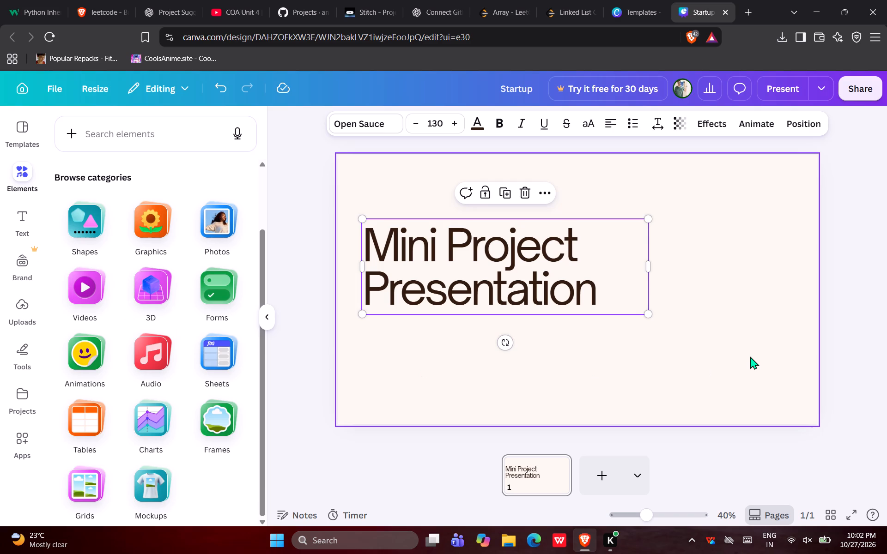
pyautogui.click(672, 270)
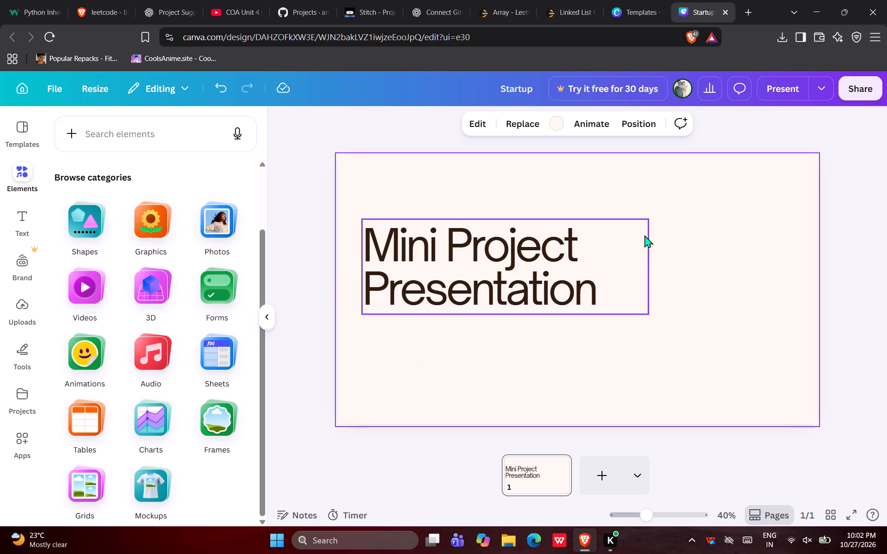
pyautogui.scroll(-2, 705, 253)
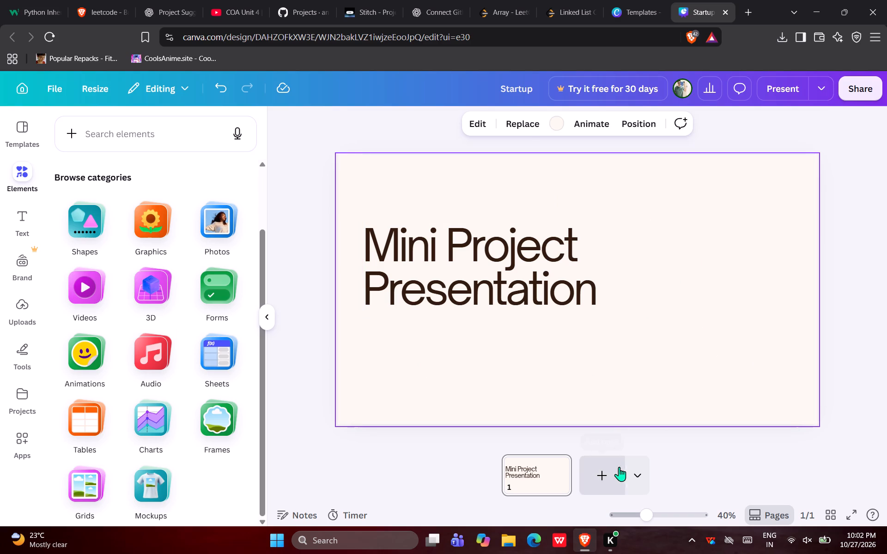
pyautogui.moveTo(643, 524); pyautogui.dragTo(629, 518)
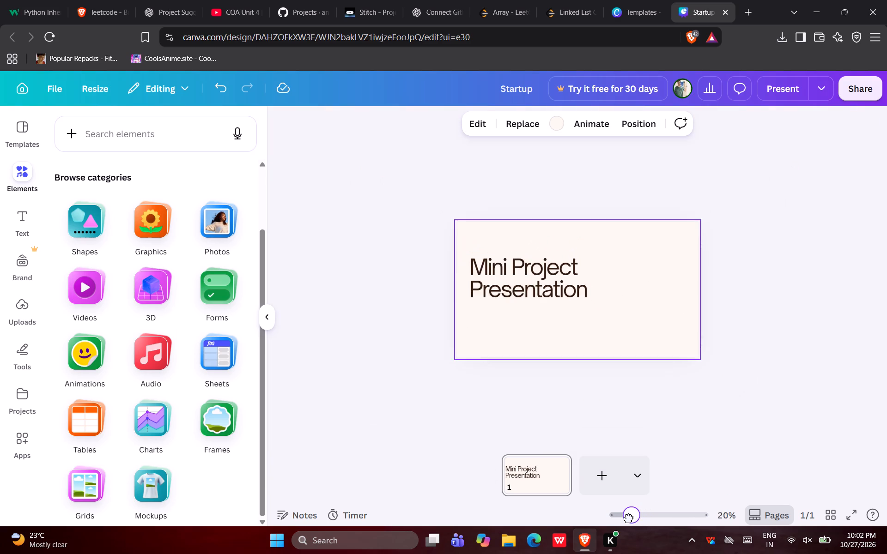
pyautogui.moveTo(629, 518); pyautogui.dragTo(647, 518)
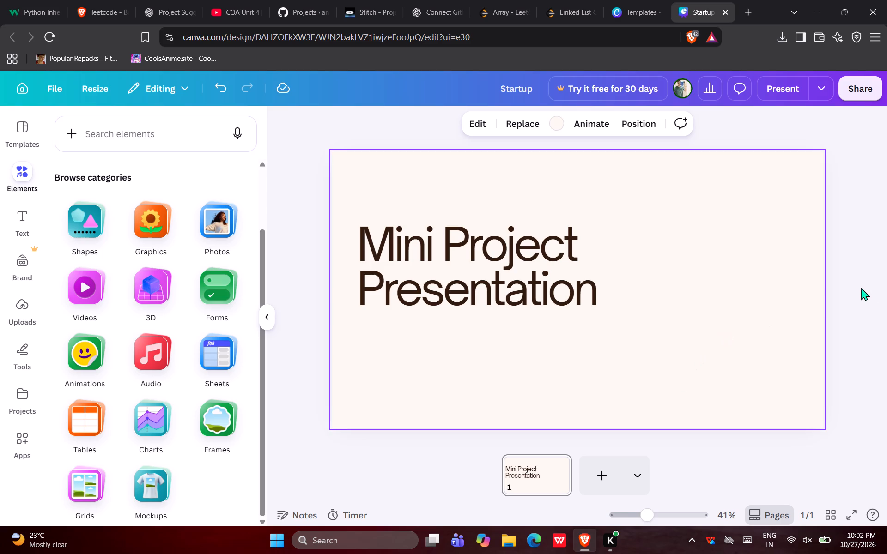
# Apply all 13 pages of the White Beige and Brown Simple Minimalist template, replacing all existing pages.
pyautogui.click(7, 138)
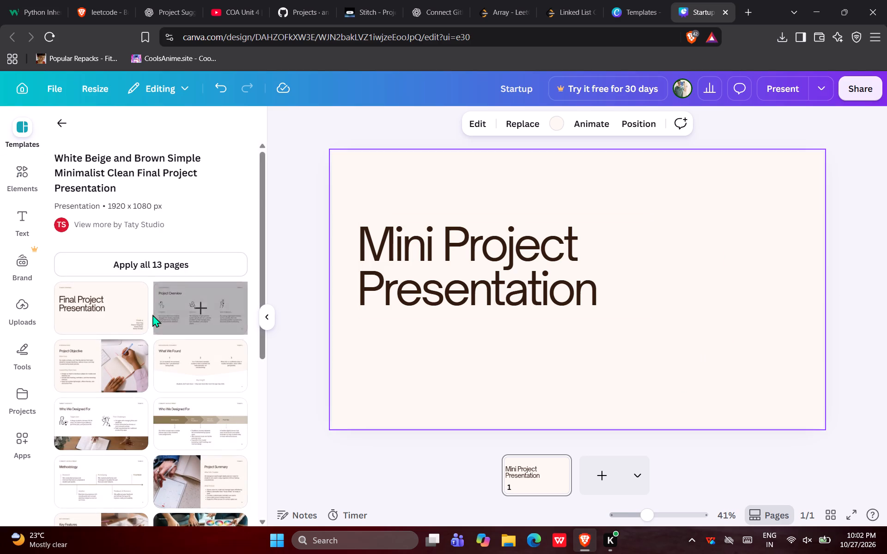
pyautogui.click(180, 263)
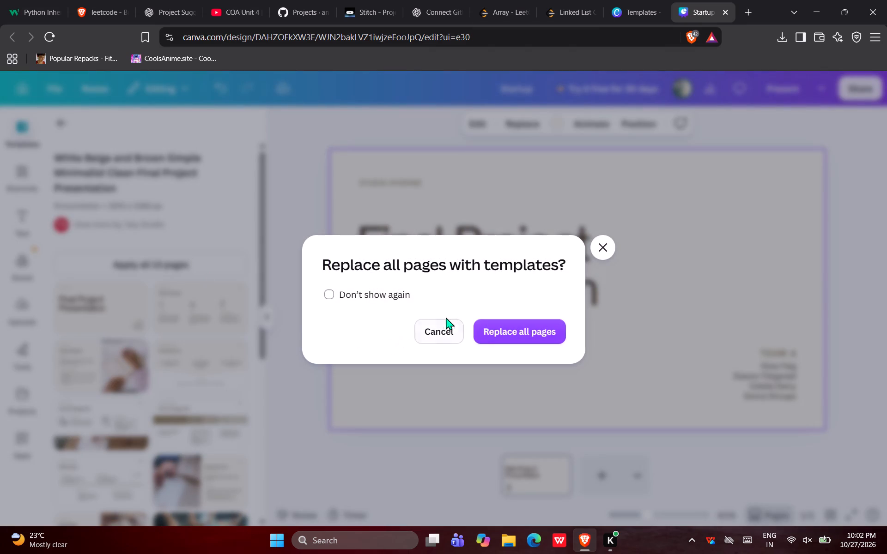
pyautogui.click(493, 330)
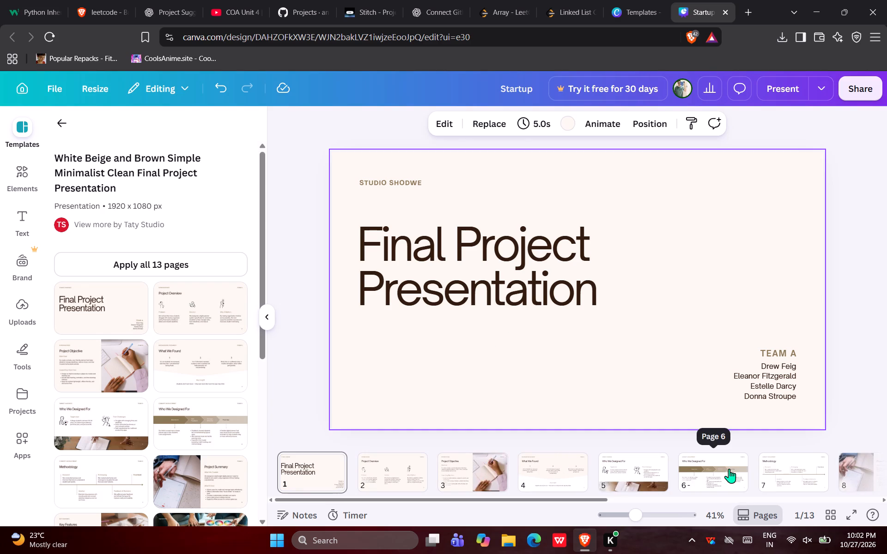
# Delete the STUDIO SHODWE label, the list of team members and the TEAM A heading from the cover slide.
pyautogui.moveTo(693, 465); pyautogui.dragTo(696, 461)
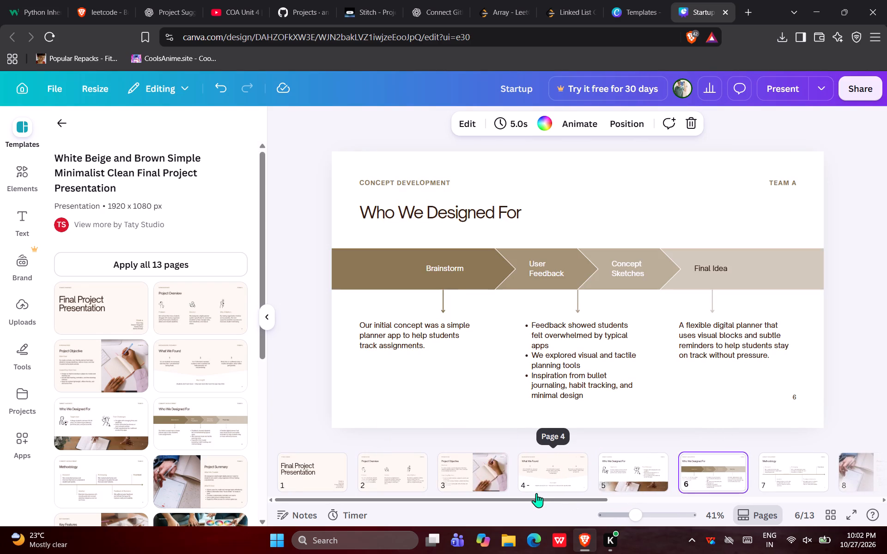
pyautogui.moveTo(539, 499); pyautogui.dragTo(626, 502)
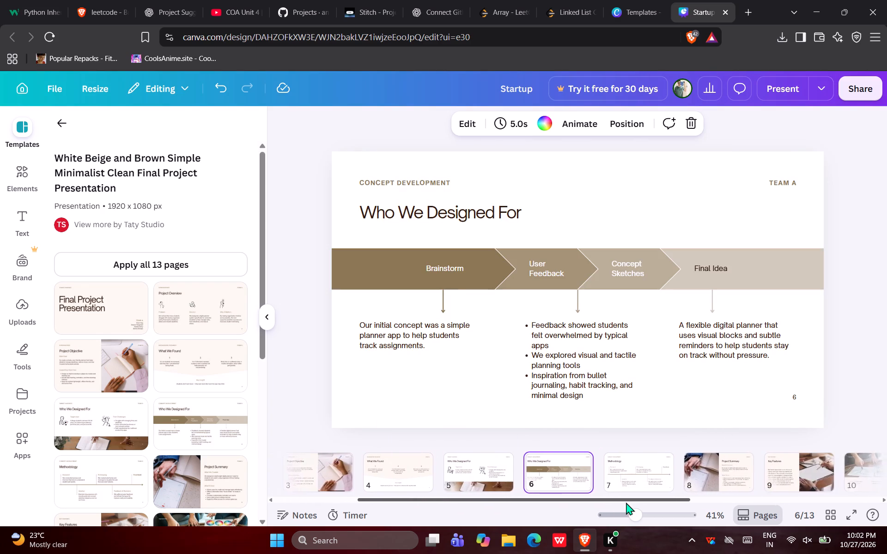
pyautogui.moveTo(626, 502); pyautogui.dragTo(824, 502)
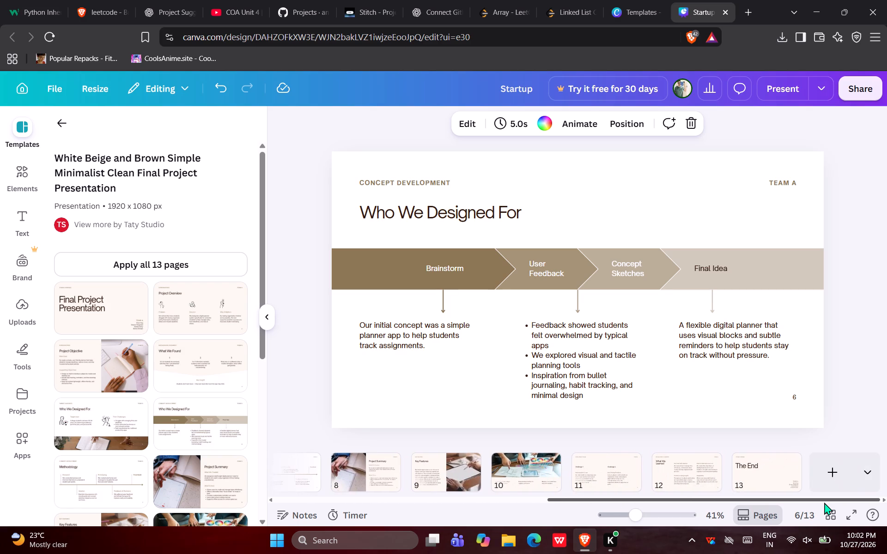
pyautogui.moveTo(824, 502); pyautogui.dragTo(675, 516)
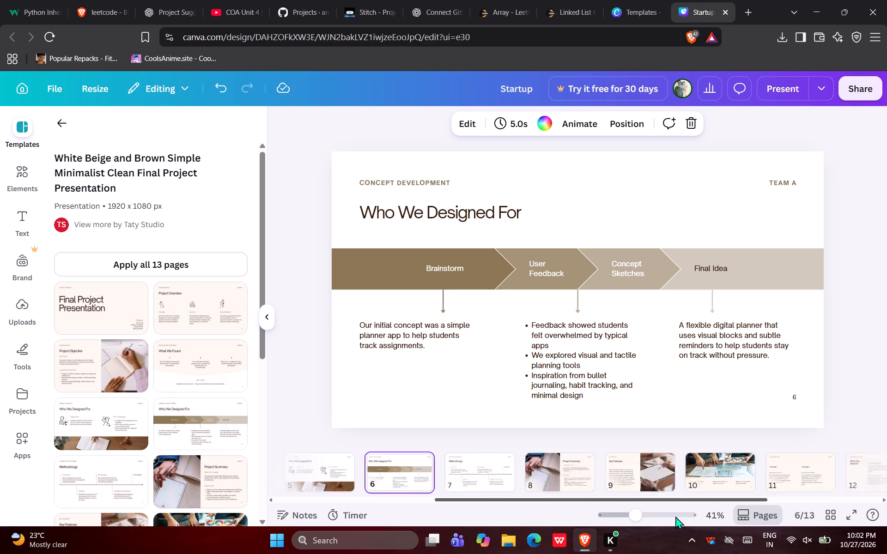
pyautogui.moveTo(675, 516); pyautogui.dragTo(327, 475)
pyautogui.click(324, 469)
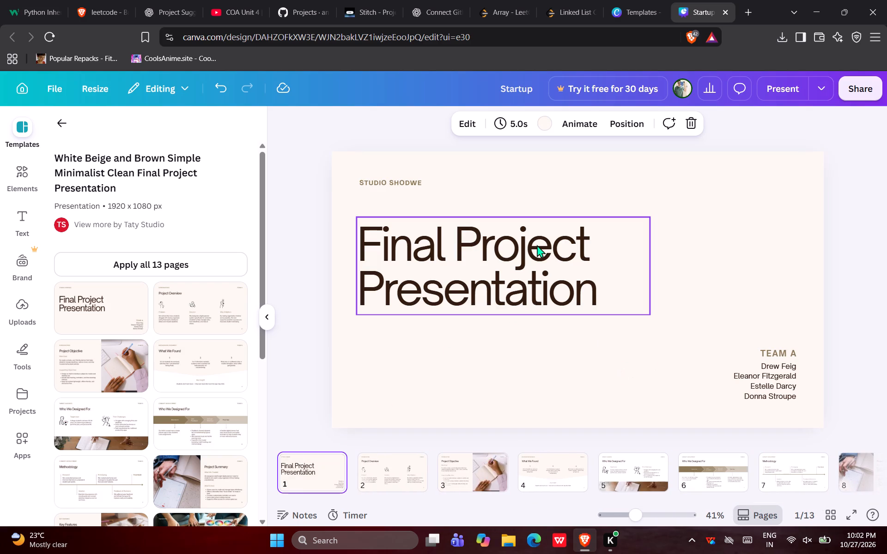
pyautogui.click(414, 182)
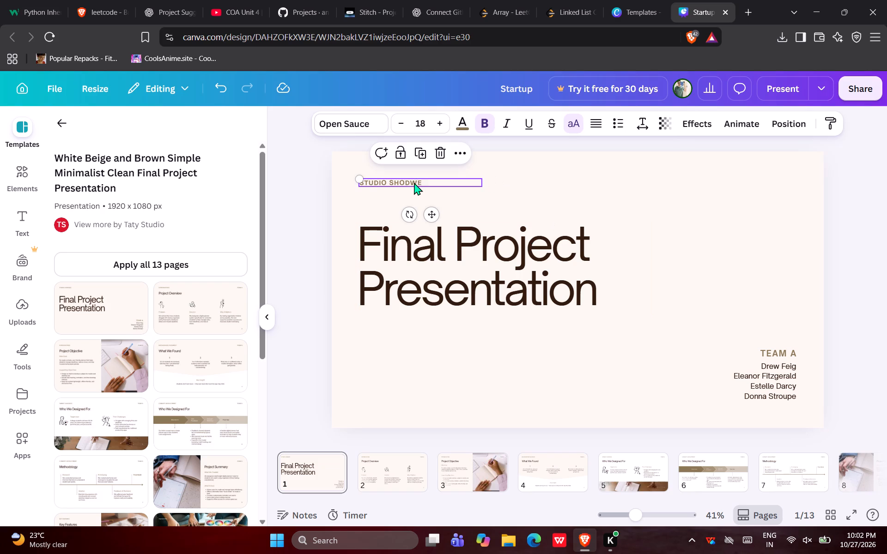
pyautogui.click(442, 149)
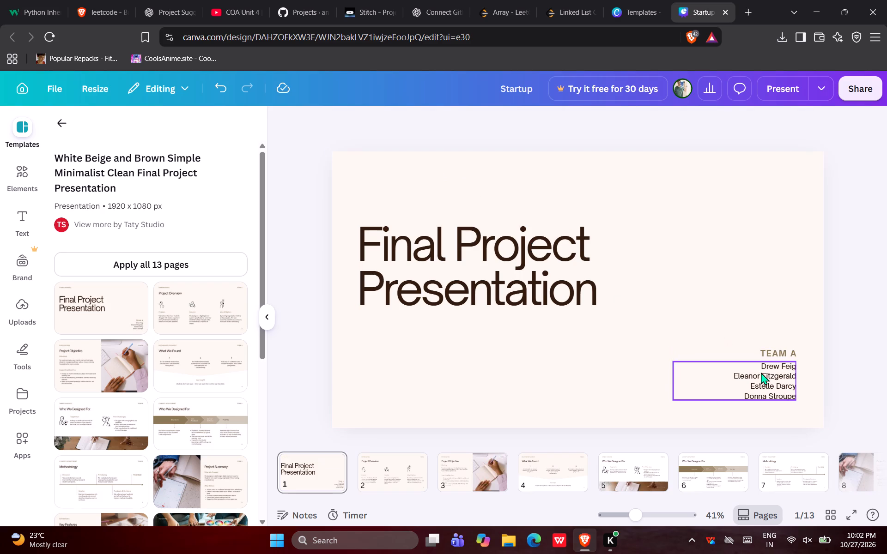
pyautogui.click(767, 375)
pyautogui.click(757, 331)
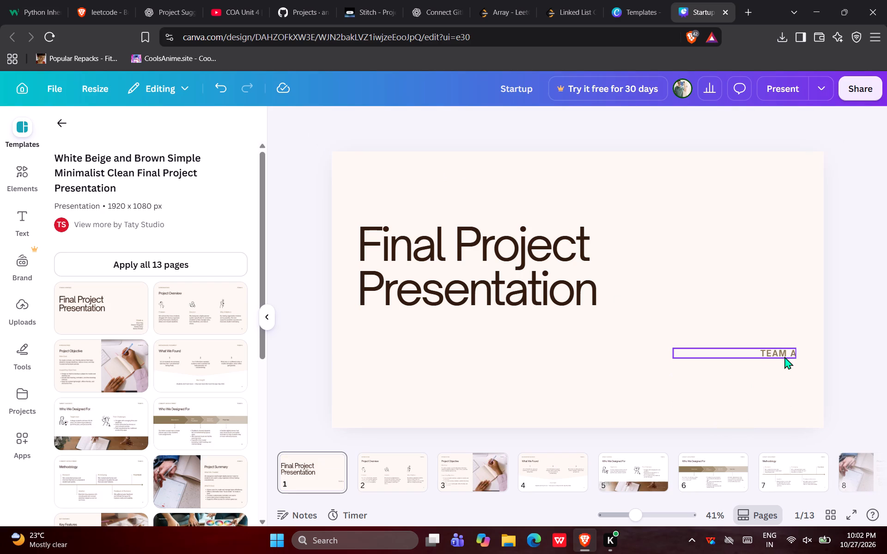
pyautogui.click(784, 356)
pyautogui.click(760, 324)
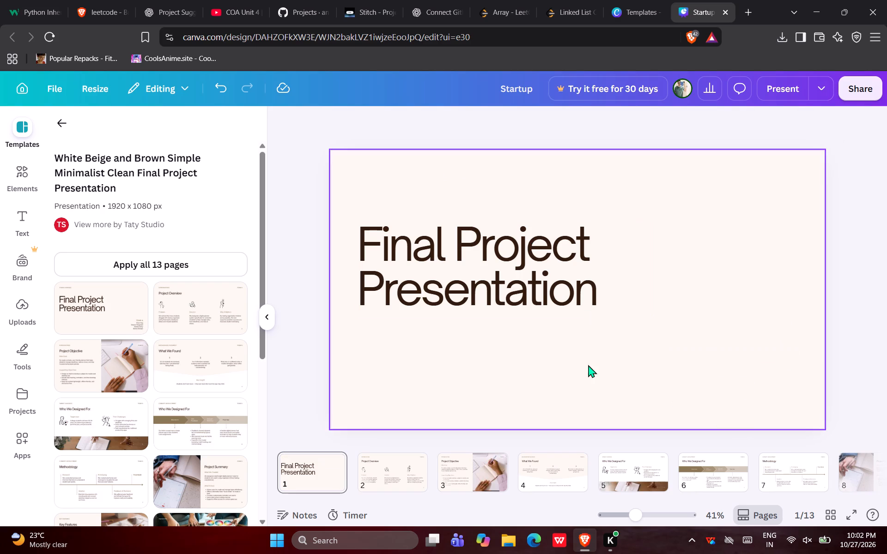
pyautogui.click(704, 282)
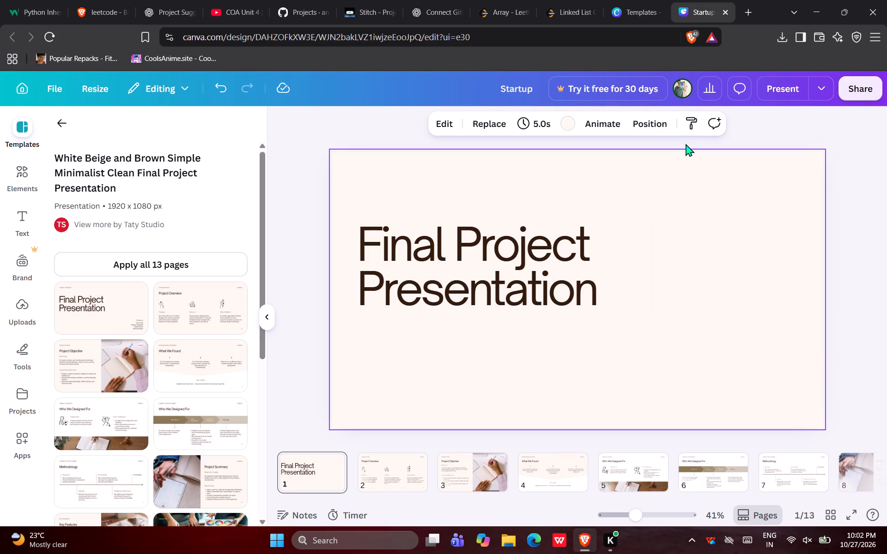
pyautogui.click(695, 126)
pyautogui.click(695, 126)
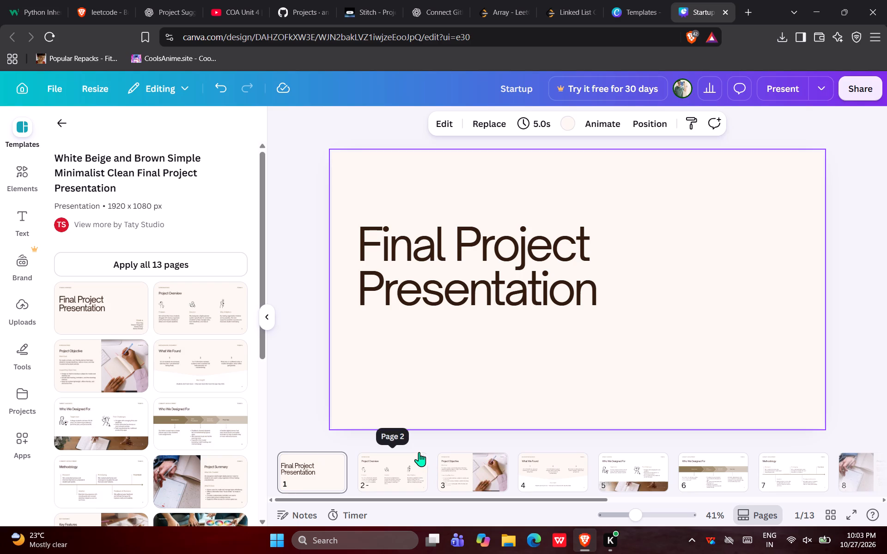
# Replace the word Final in the cover slide's title with Mini, making it Mini Project Presentation.
pyautogui.click(449, 254)
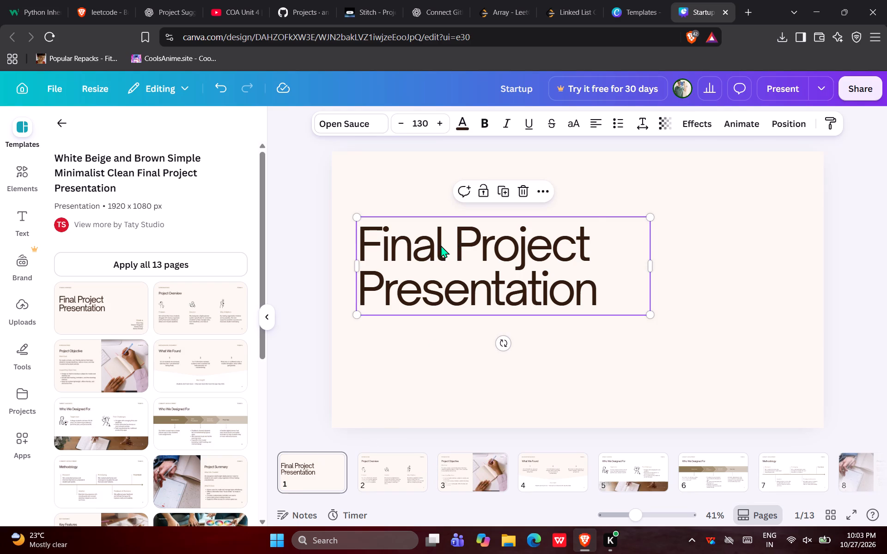
pyautogui.click(441, 245)
pyautogui.click(468, 252)
pyautogui.click(452, 245)
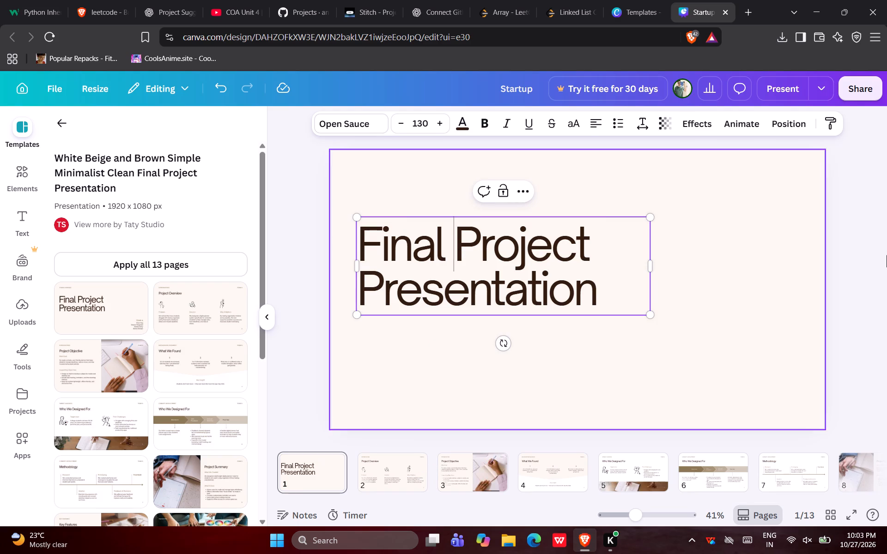
pyautogui.moveTo(886, 325); pyautogui.dragTo(886, 332)
pyautogui.moveTo(886, 337); pyautogui.dragTo(886, 355)
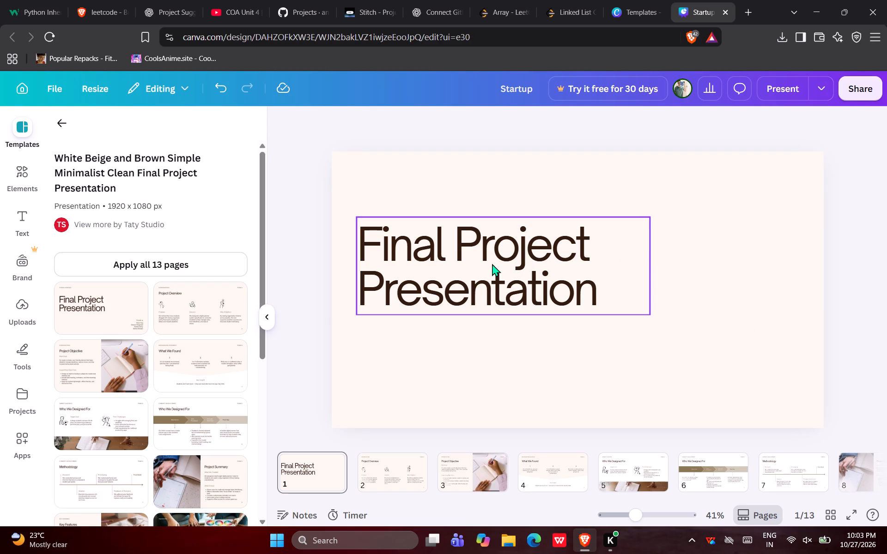
pyautogui.click(454, 244)
pyautogui.click(440, 253)
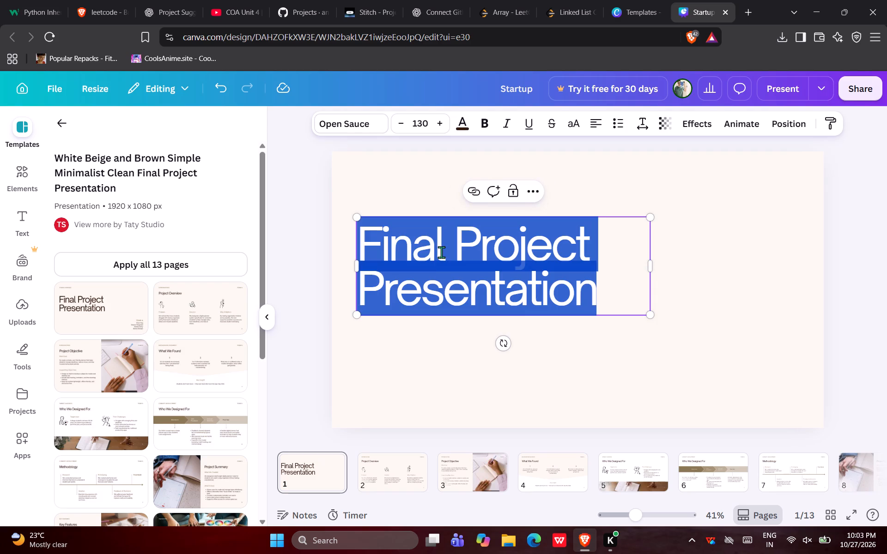
pyautogui.click(454, 251)
pyautogui.click(445, 247)
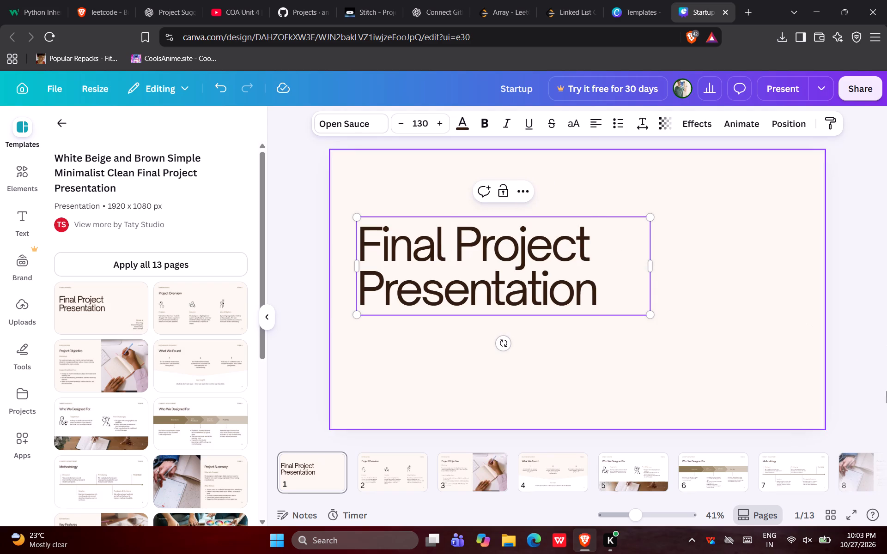
pyautogui.press('BackSpace')
pyautogui.press('BackSpace')
pyautogui.press('BackSpace')
pyautogui.press('BackSpace')
pyautogui.press('BackSpace')
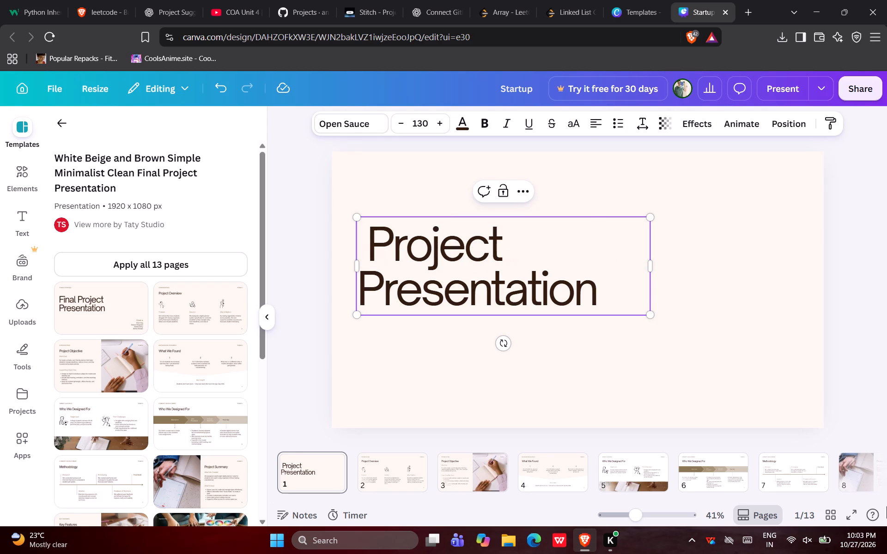
pyautogui.write('MI')
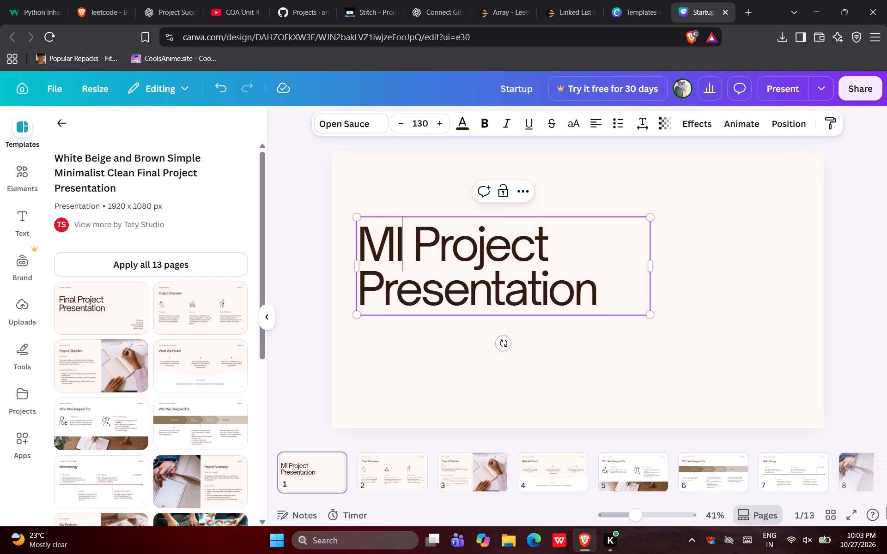
pyautogui.press('BackSpace')
pyautogui.write('ini')
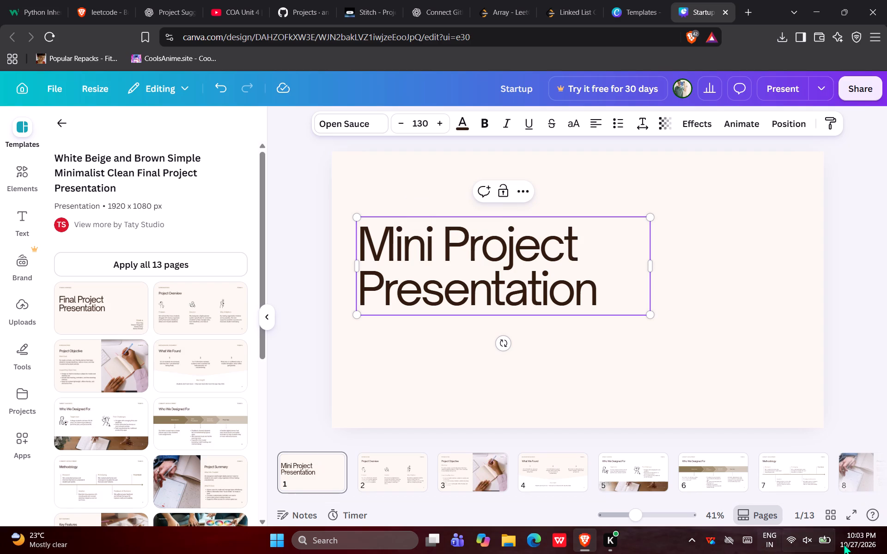
pyautogui.click(713, 320)
pyautogui.scroll(-1, 680, 260)
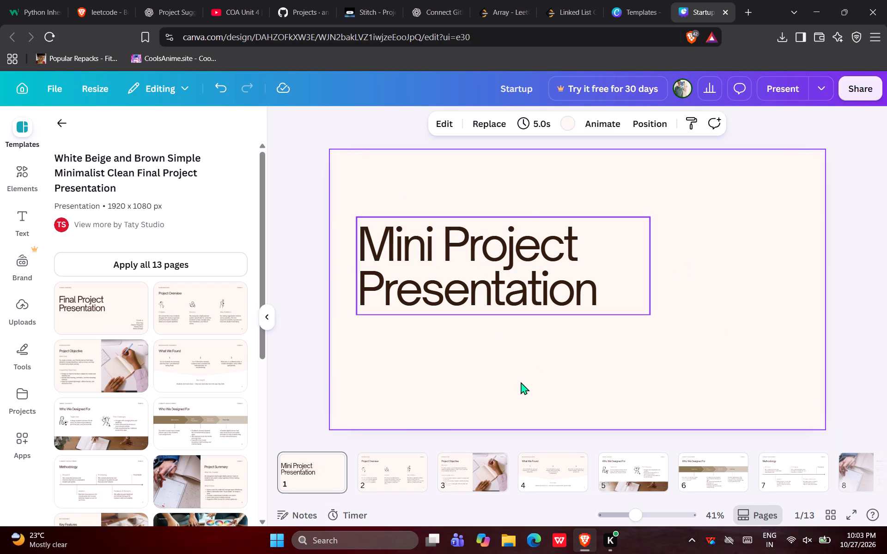
pyautogui.click(411, 476)
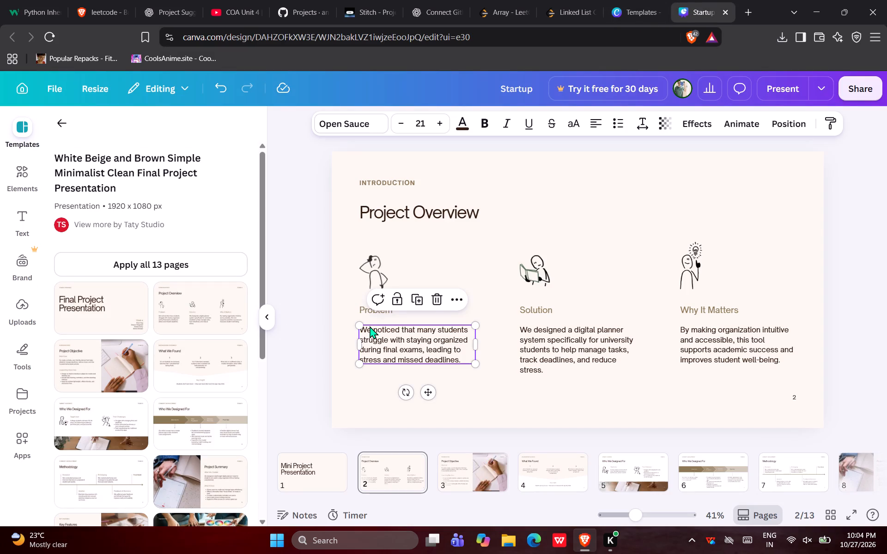
pyautogui.click(434, 299)
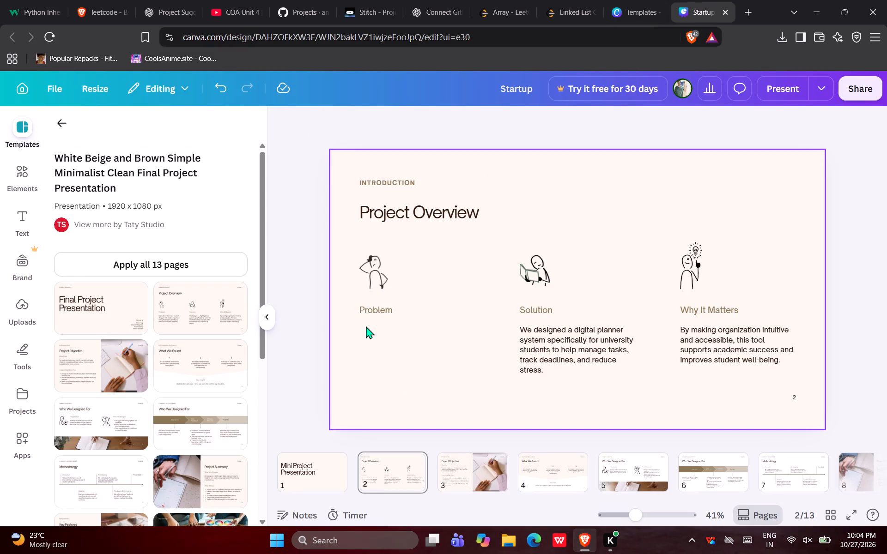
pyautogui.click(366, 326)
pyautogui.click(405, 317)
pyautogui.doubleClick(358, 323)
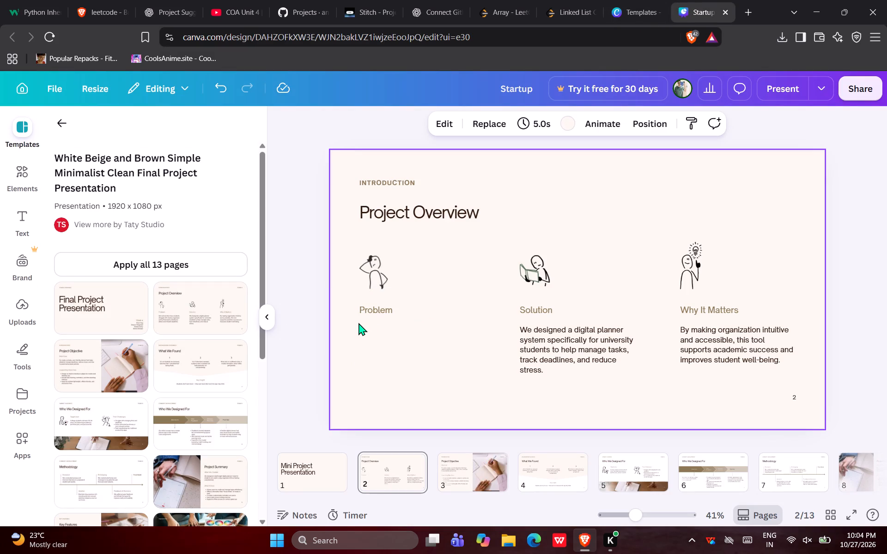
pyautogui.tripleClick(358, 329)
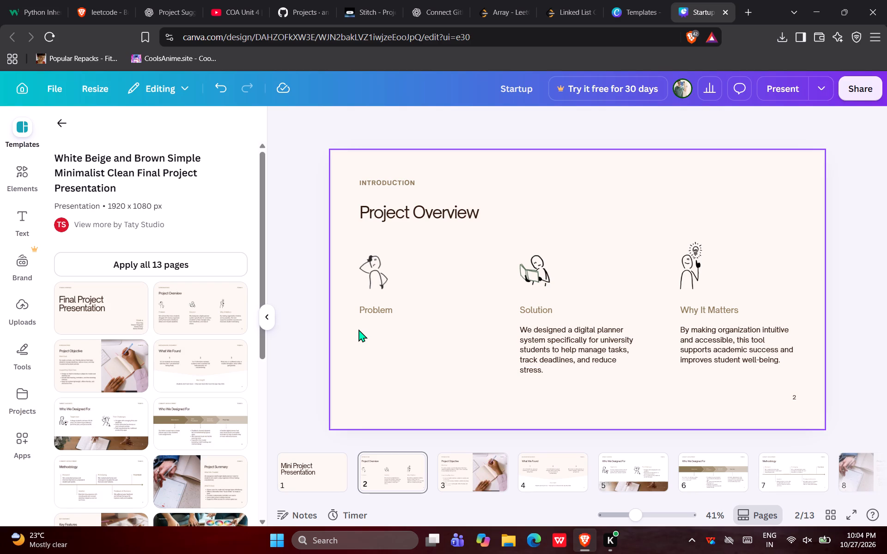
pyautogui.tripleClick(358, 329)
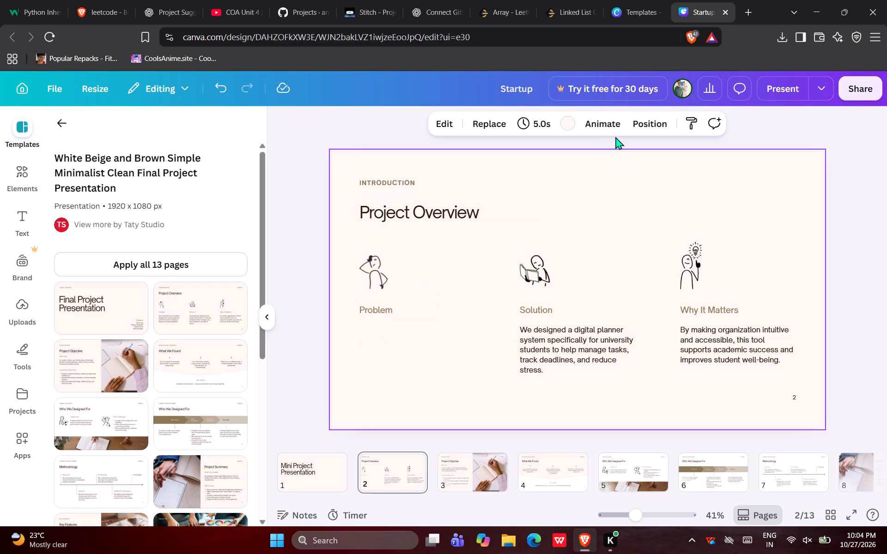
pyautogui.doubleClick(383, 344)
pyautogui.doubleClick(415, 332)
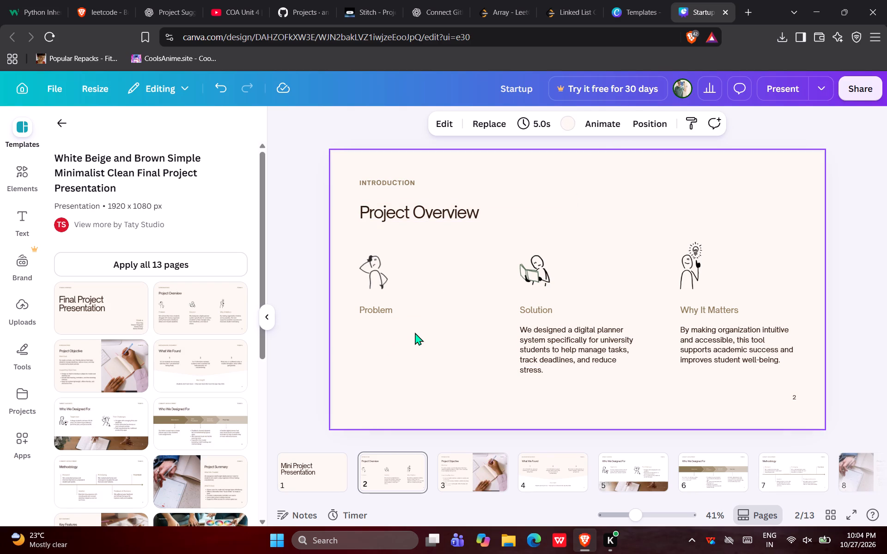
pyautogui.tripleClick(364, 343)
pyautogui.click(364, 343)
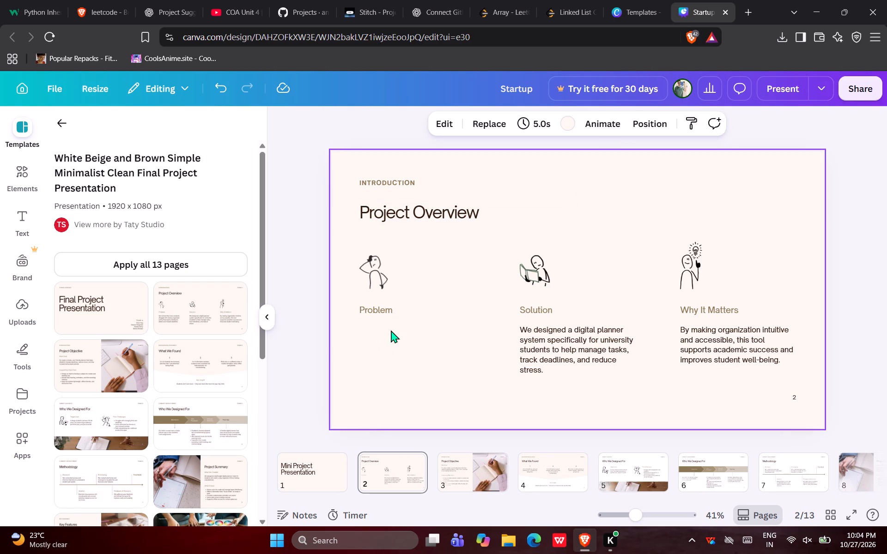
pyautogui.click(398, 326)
# Add a new line after the Problem heading and paste the copied problem sentence and bullet list there.
pyautogui.click(404, 312)
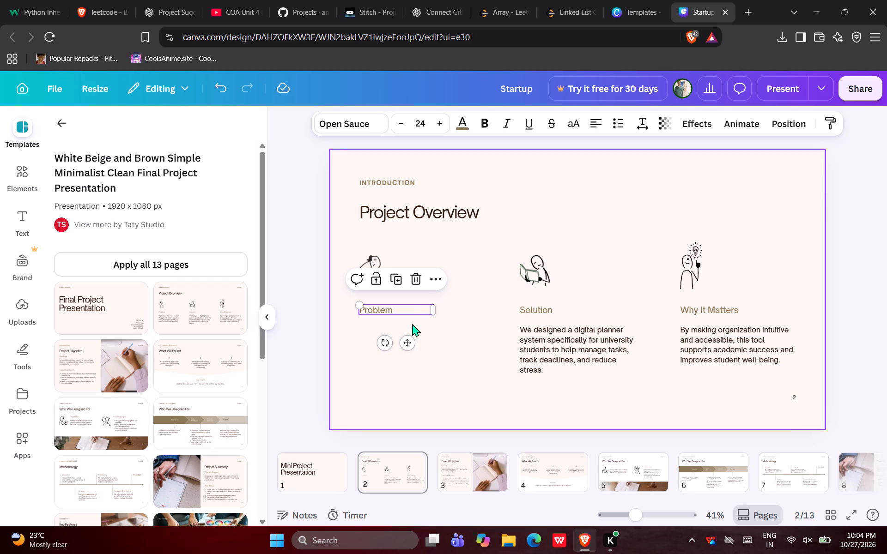
pyautogui.click(413, 313)
pyautogui.click(417, 311)
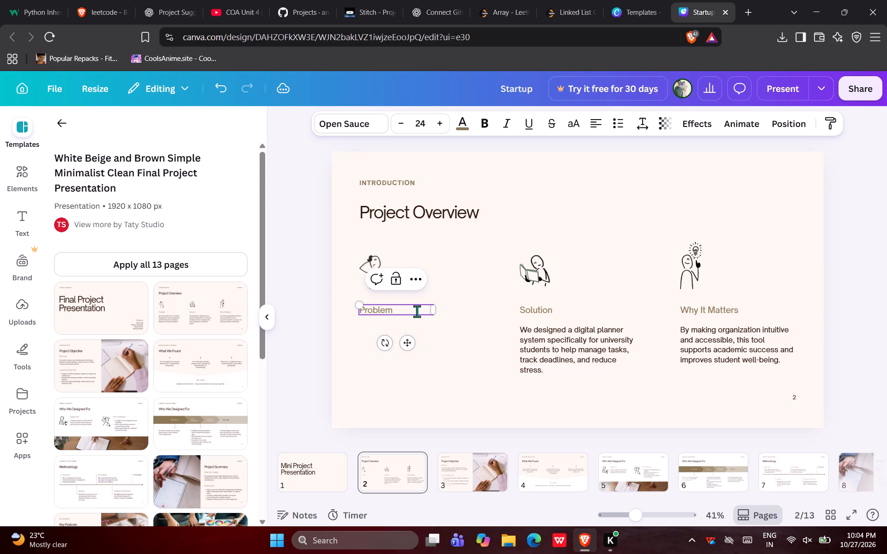
pyautogui.hotkey('shift', 'Return')
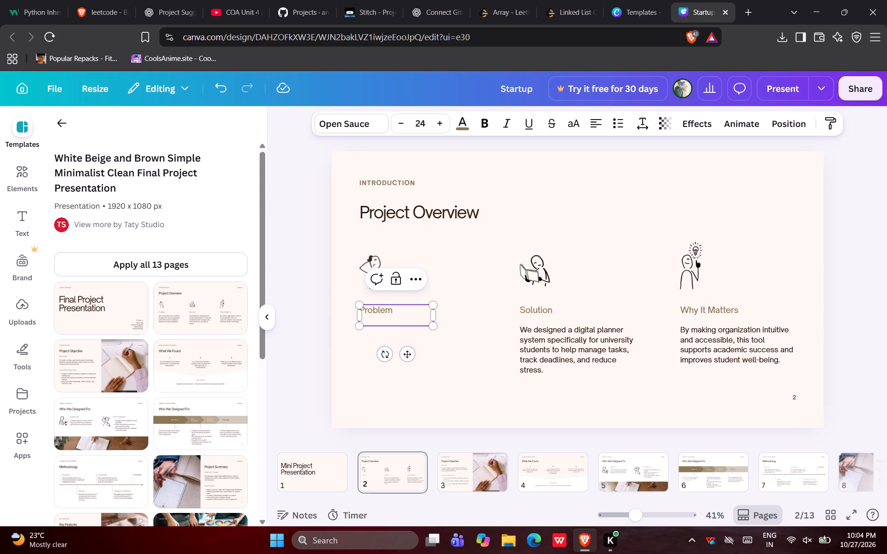
pyautogui.hotkey('ctrl', 'v')
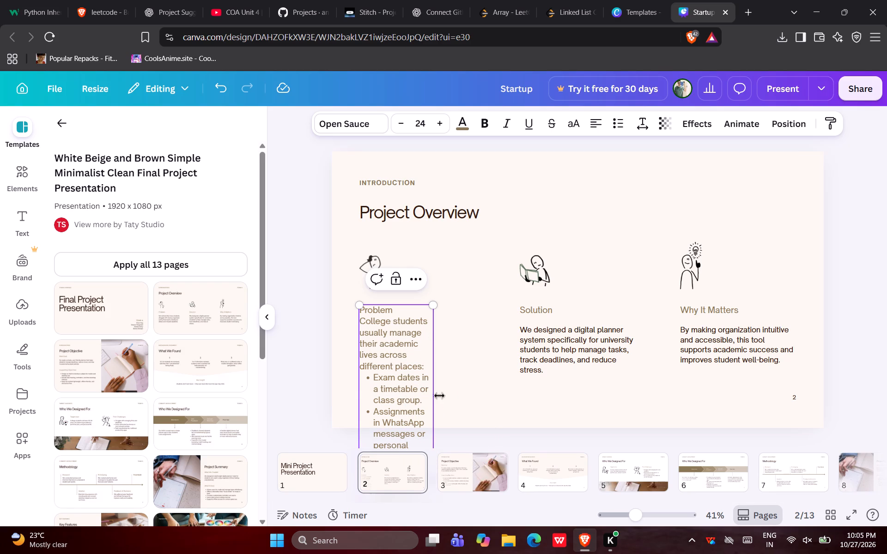
# Widen the Problem text box until its far edge reaches about the slide's horizontal centre.
pyautogui.click(412, 399)
pyautogui.moveTo(434, 356); pyautogui.dragTo(434, 347)
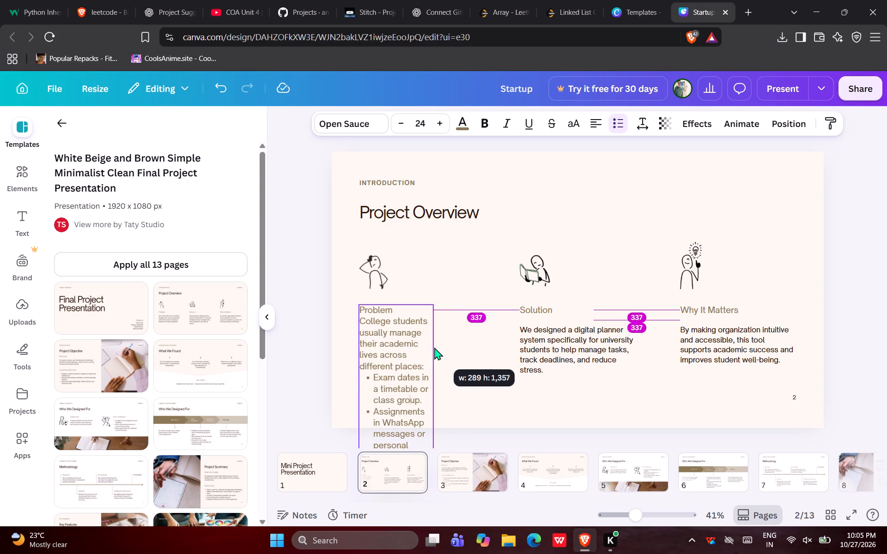
pyautogui.moveTo(434, 347); pyautogui.dragTo(500, 271)
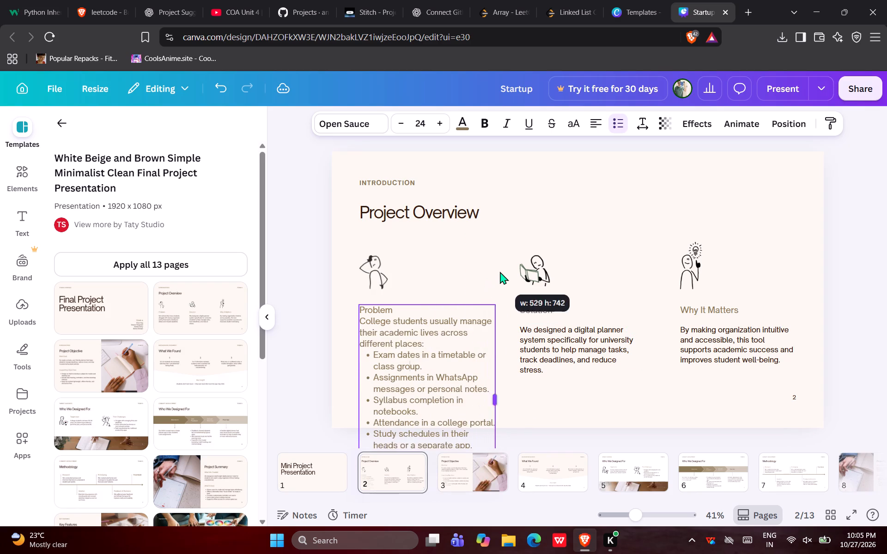
pyautogui.moveTo(500, 271); pyautogui.dragTo(619, 261)
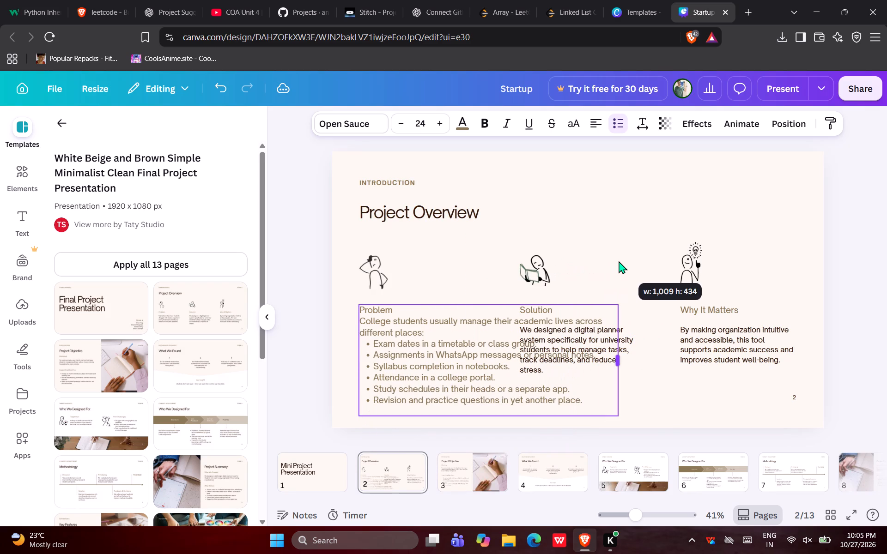
pyautogui.moveTo(619, 261); pyautogui.dragTo(578, 260)
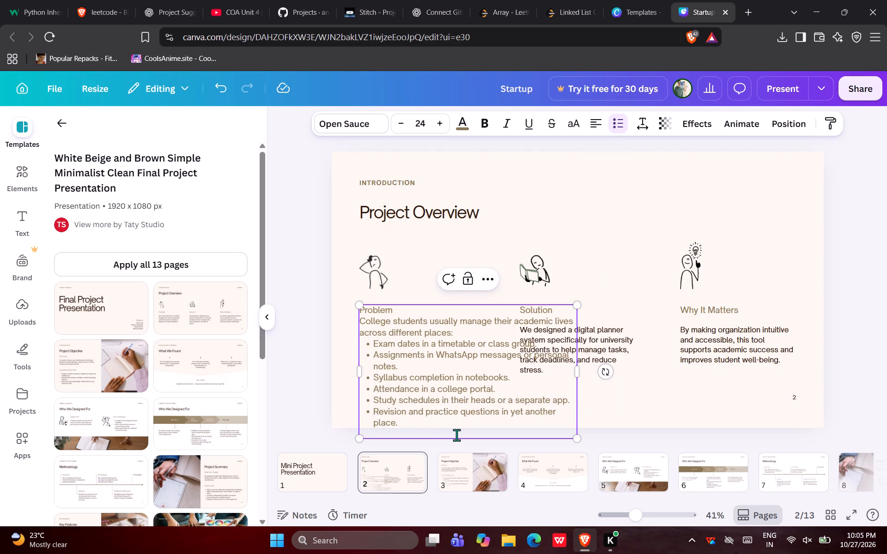
# Scale the Problem text box down to about font size 19.2 and position it below the first figure, beside the Solution column.
pyautogui.moveTo(466, 438); pyautogui.dragTo(466, 414)
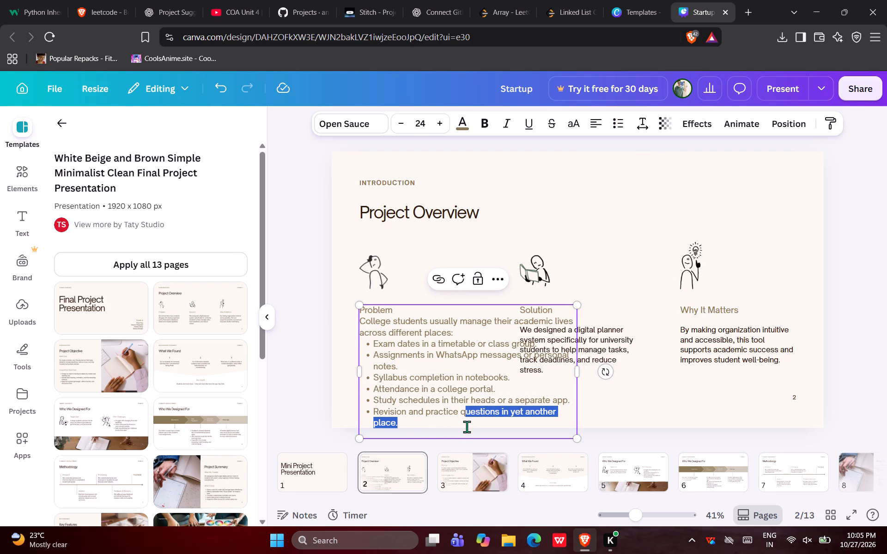
pyautogui.moveTo(467, 439); pyautogui.dragTo(445, 400)
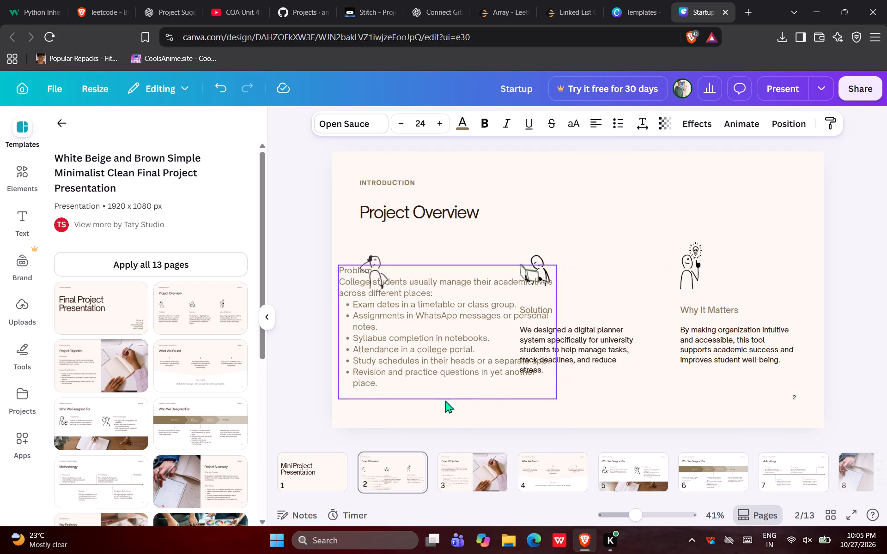
pyautogui.moveTo(445, 400); pyautogui.dragTo(435, 415)
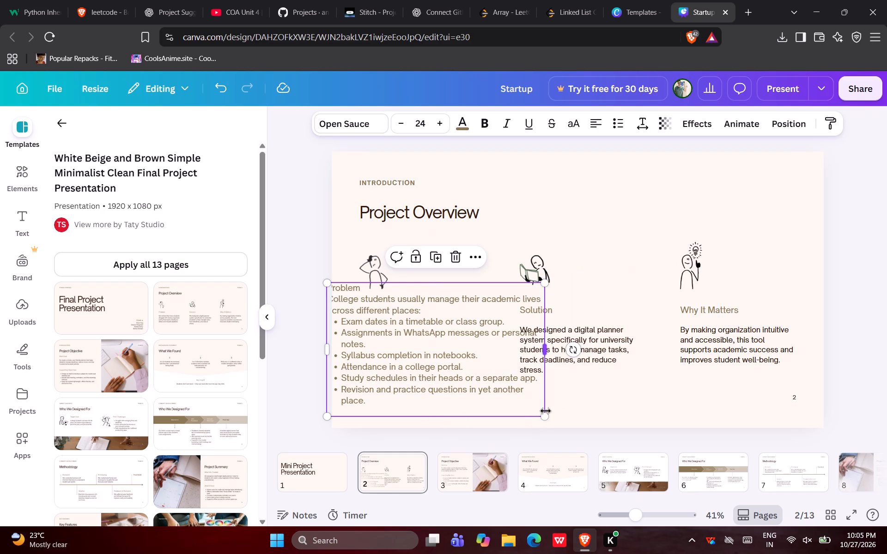
pyautogui.moveTo(546, 415); pyautogui.dragTo(468, 373)
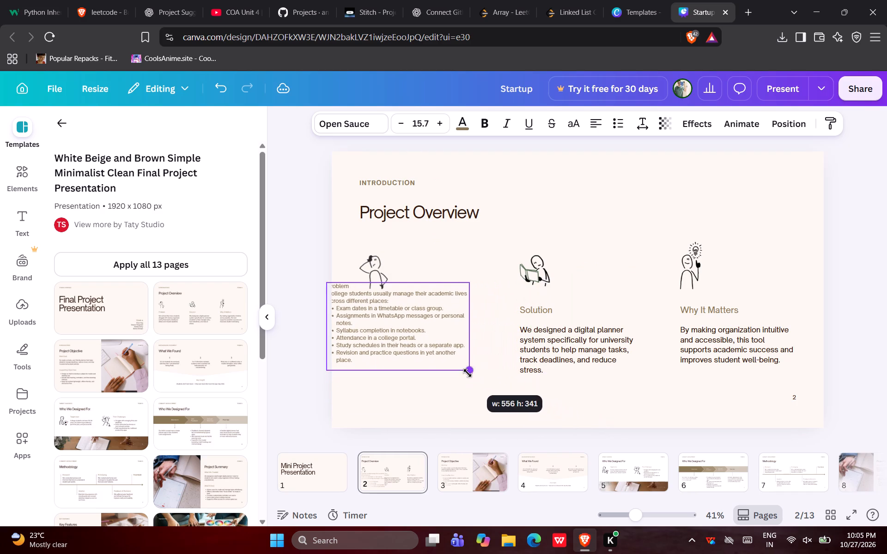
pyautogui.moveTo(468, 373); pyautogui.dragTo(467, 373)
pyautogui.moveTo(428, 329); pyautogui.dragTo(444, 359)
pyautogui.moveTo(481, 313); pyautogui.dragTo(503, 302)
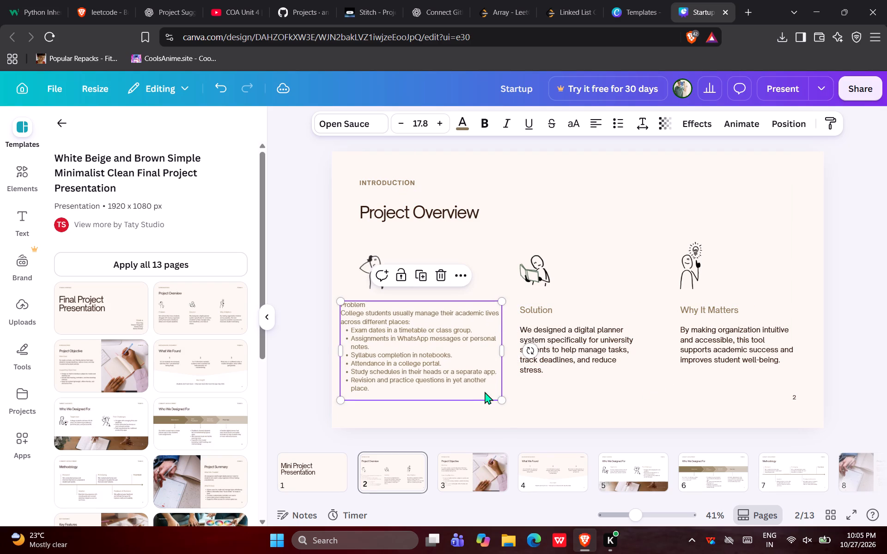
pyautogui.moveTo(501, 398); pyautogui.dragTo(512, 406)
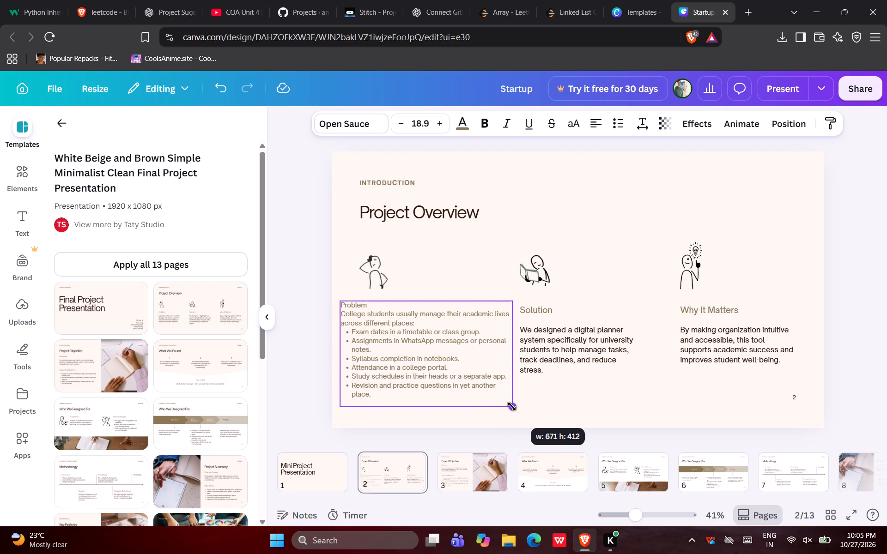
pyautogui.moveTo(512, 406); pyautogui.dragTo(513, 408)
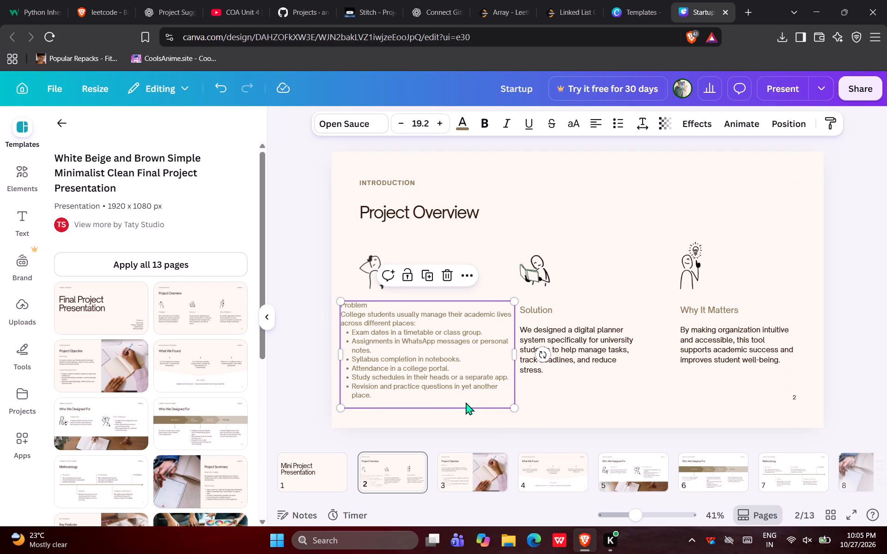
pyautogui.click(436, 353)
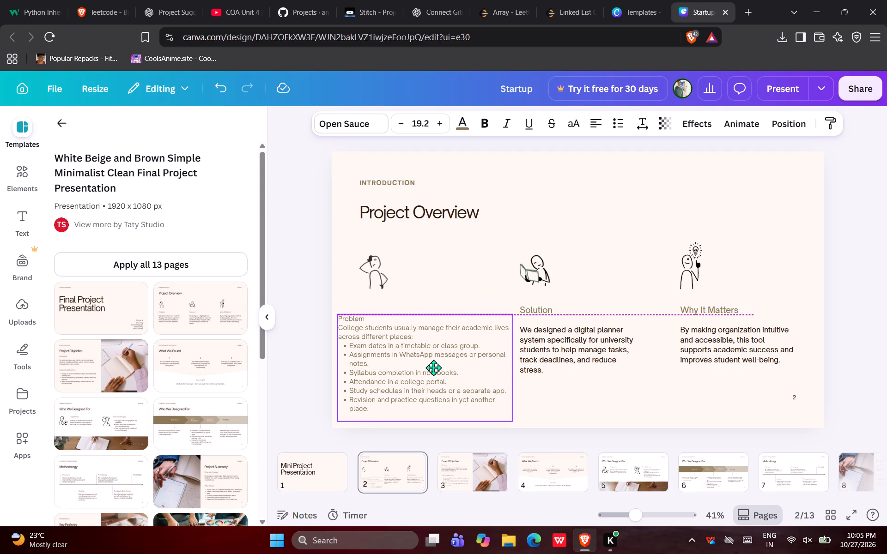
# Insert a blank line between the Problem heading and the pasted sentence.
pyautogui.click(416, 343)
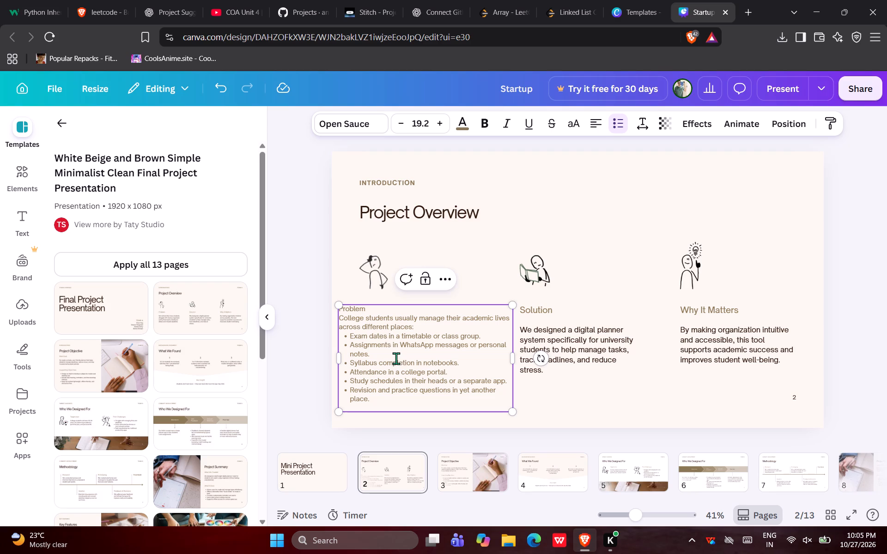
pyautogui.click(376, 311)
pyautogui.hotkey('shift', 'Return')
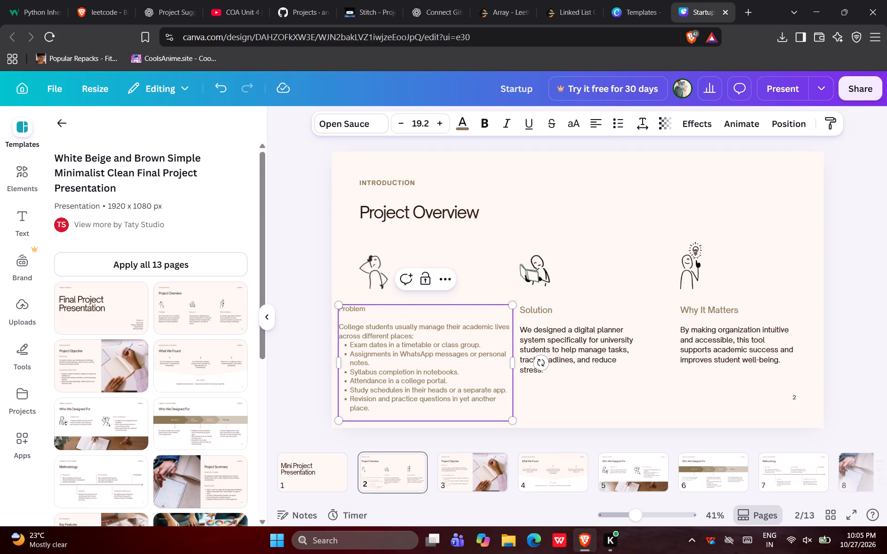
pyautogui.press('BackSpace')
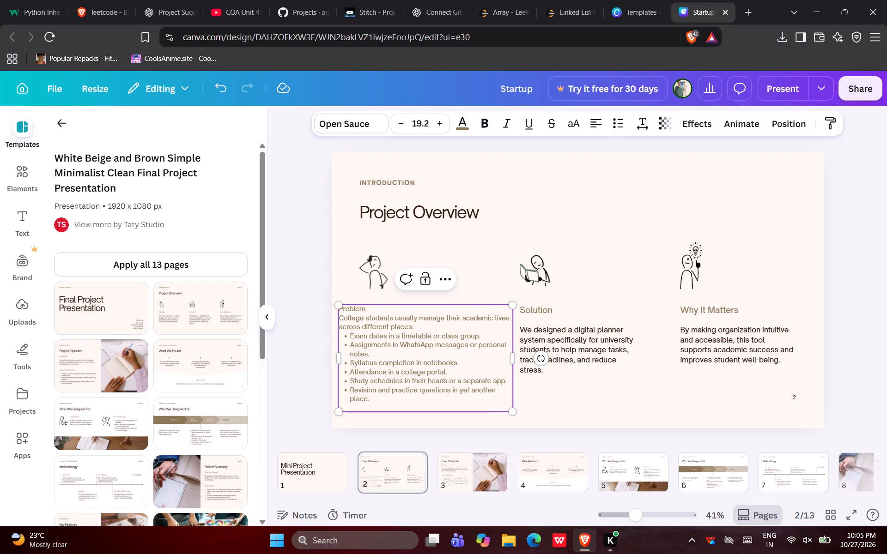
pyautogui.hotkey('shift', 'Return')
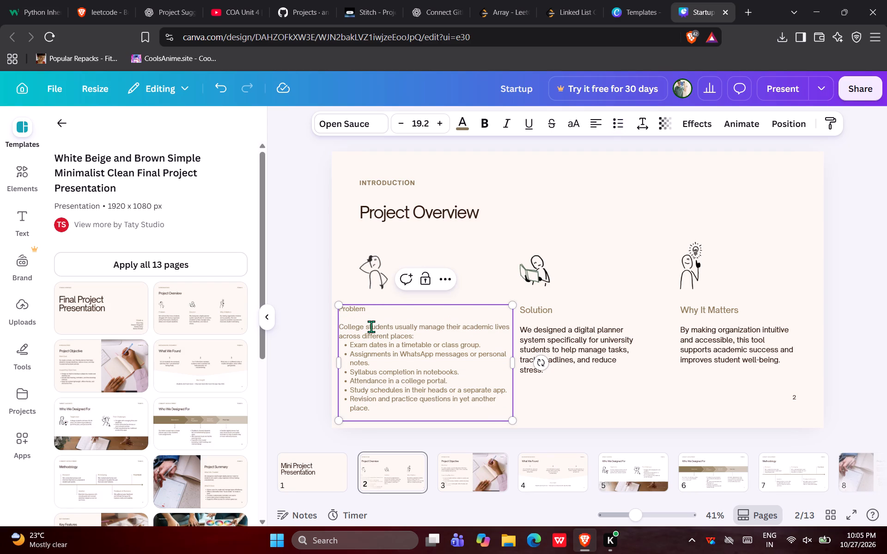
# Make the pasted problem sentence and its full bullet list bold and italic, leaving out the Problem heading.
pyautogui.click(389, 350)
pyautogui.doubleClick(379, 337)
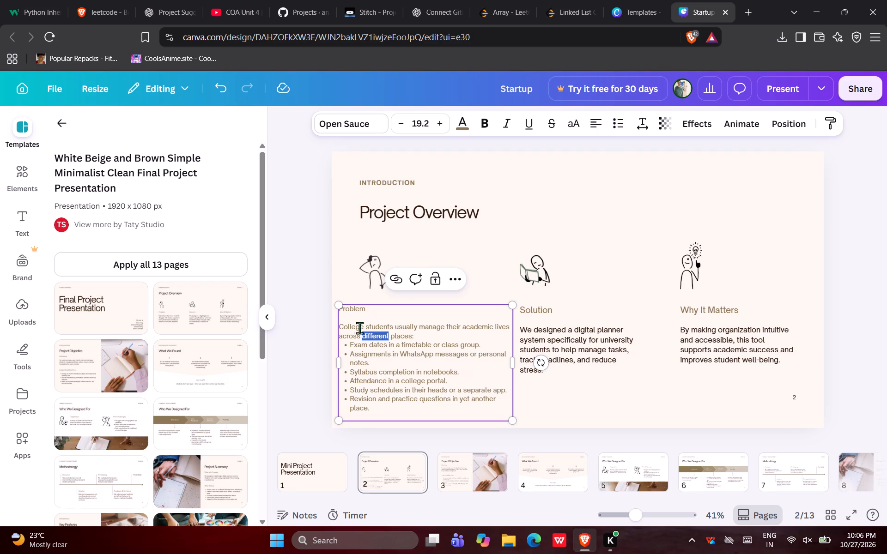
pyautogui.click(350, 328)
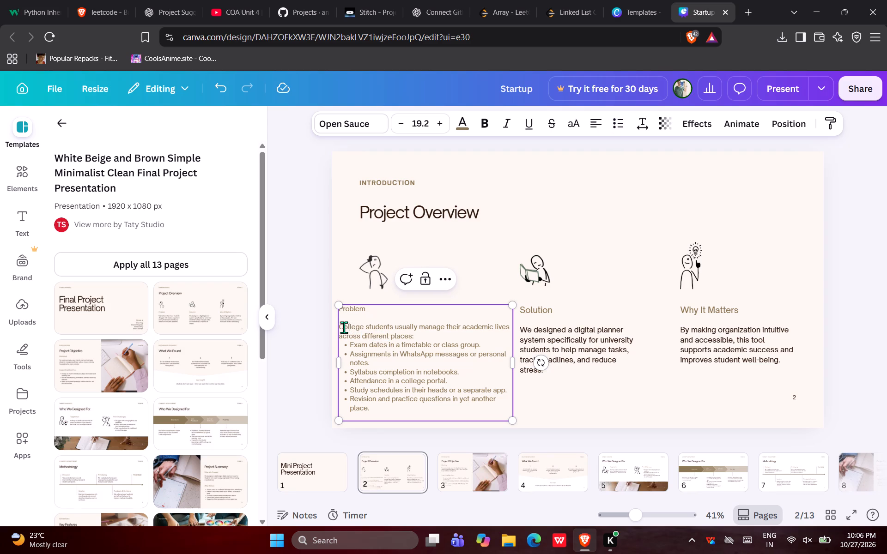
pyautogui.moveTo(340, 329); pyautogui.dragTo(418, 405)
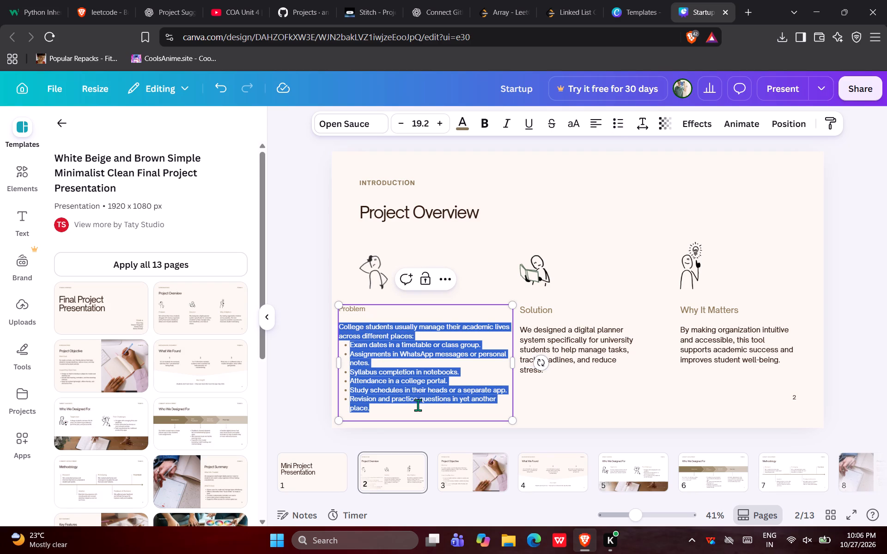
pyautogui.moveTo(418, 405); pyautogui.dragTo(419, 405)
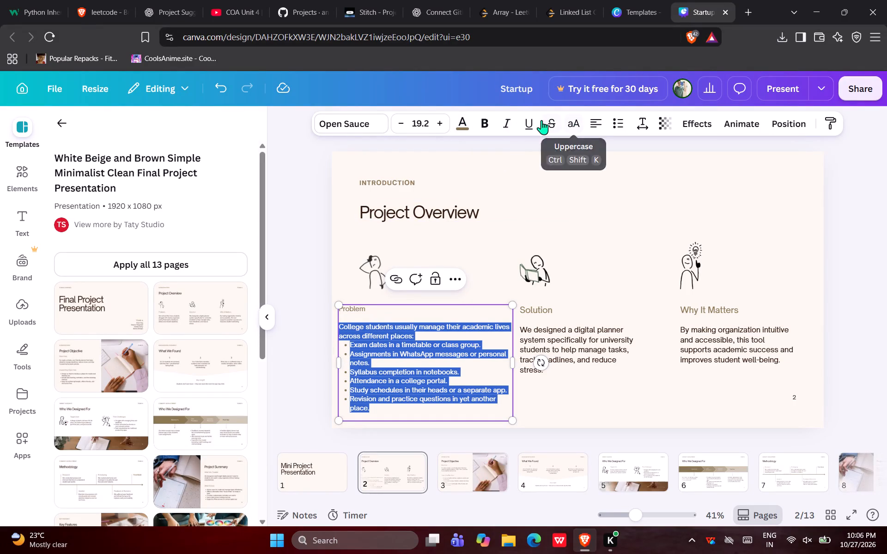
pyautogui.click(487, 124)
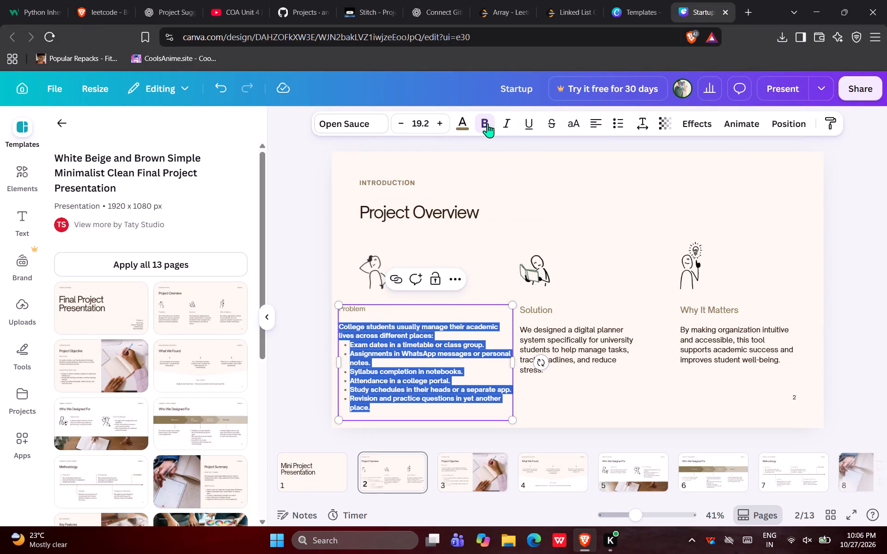
pyautogui.click(504, 121)
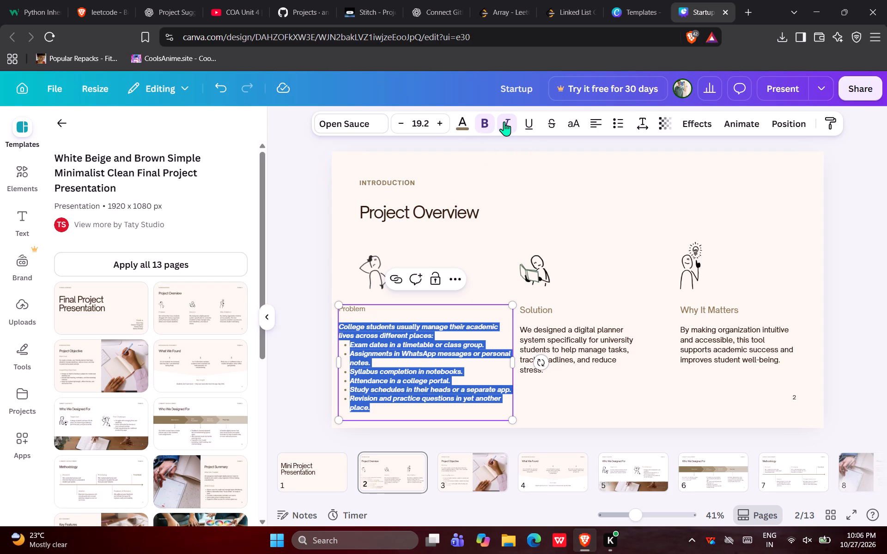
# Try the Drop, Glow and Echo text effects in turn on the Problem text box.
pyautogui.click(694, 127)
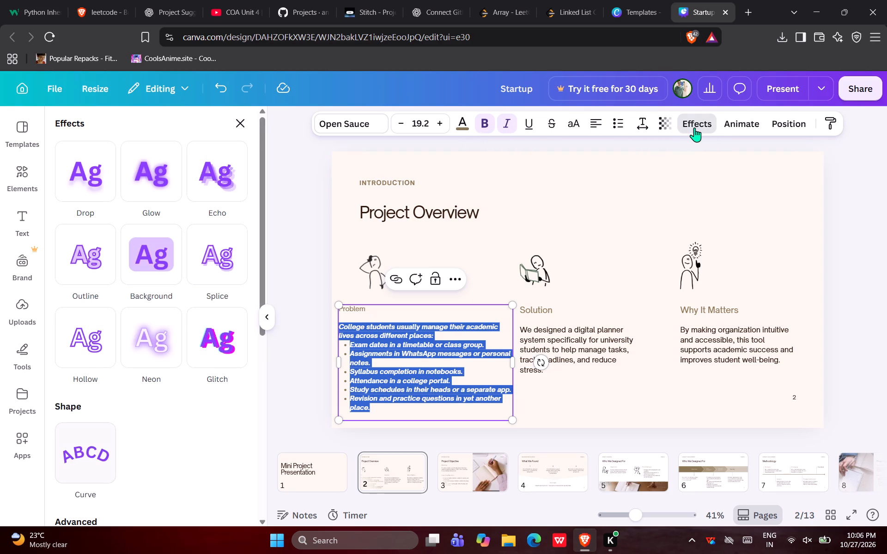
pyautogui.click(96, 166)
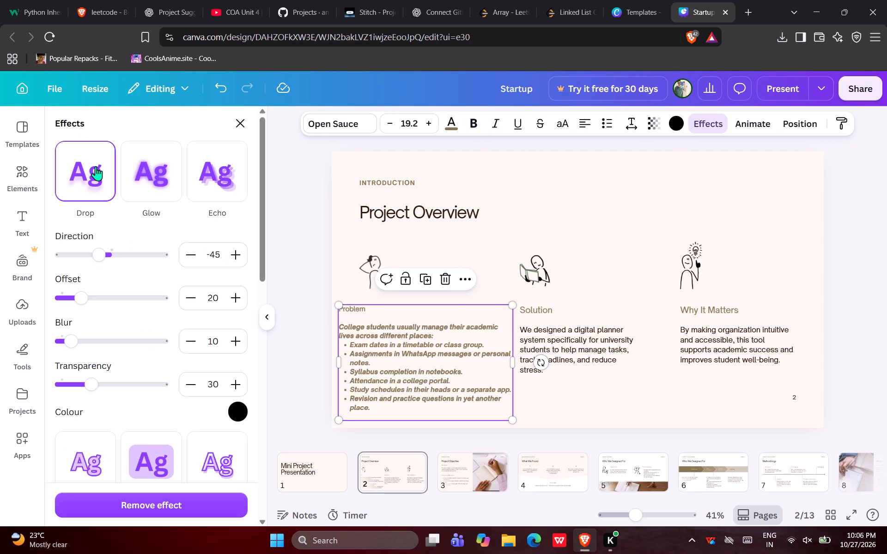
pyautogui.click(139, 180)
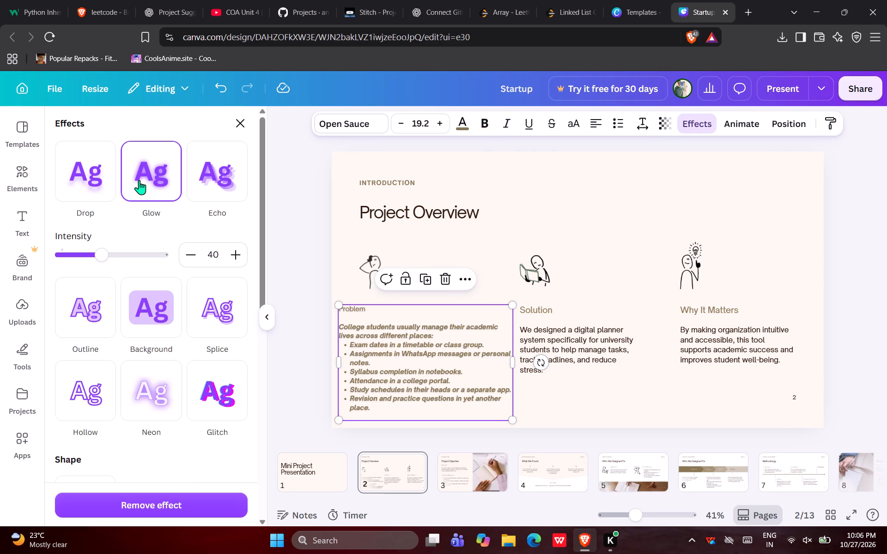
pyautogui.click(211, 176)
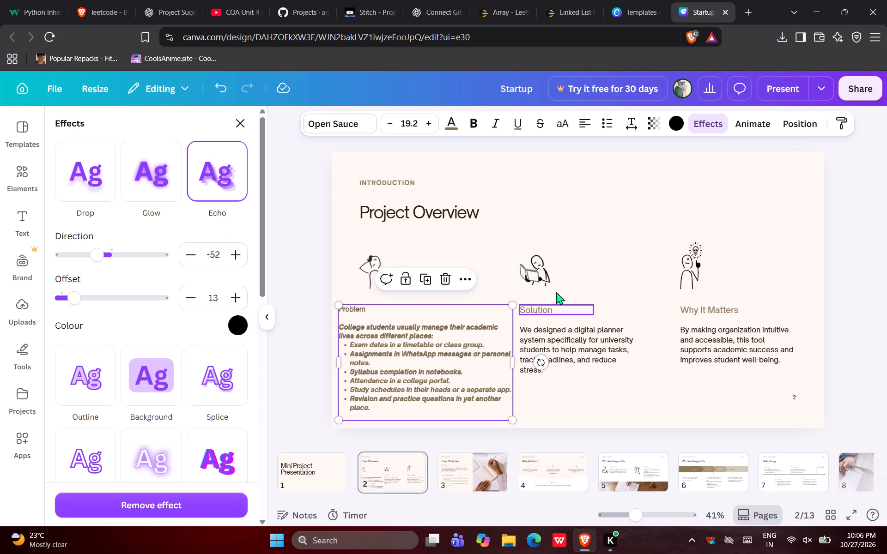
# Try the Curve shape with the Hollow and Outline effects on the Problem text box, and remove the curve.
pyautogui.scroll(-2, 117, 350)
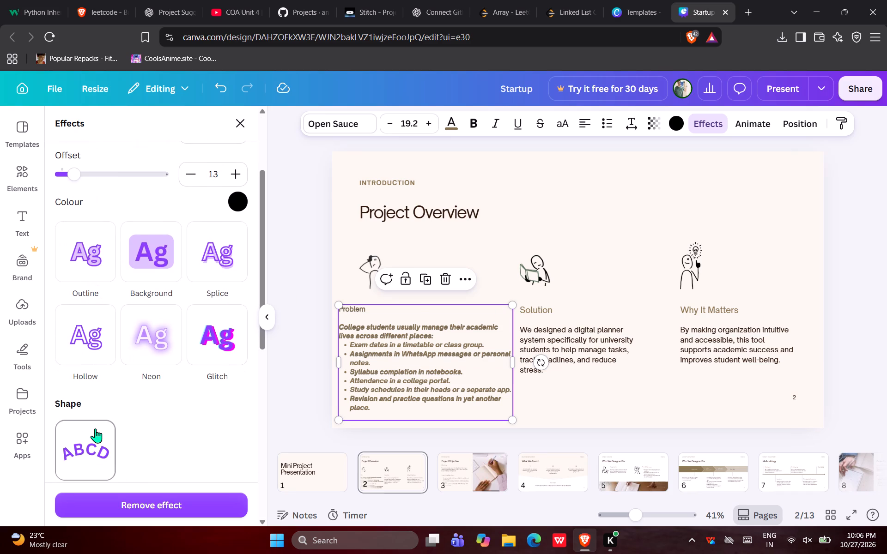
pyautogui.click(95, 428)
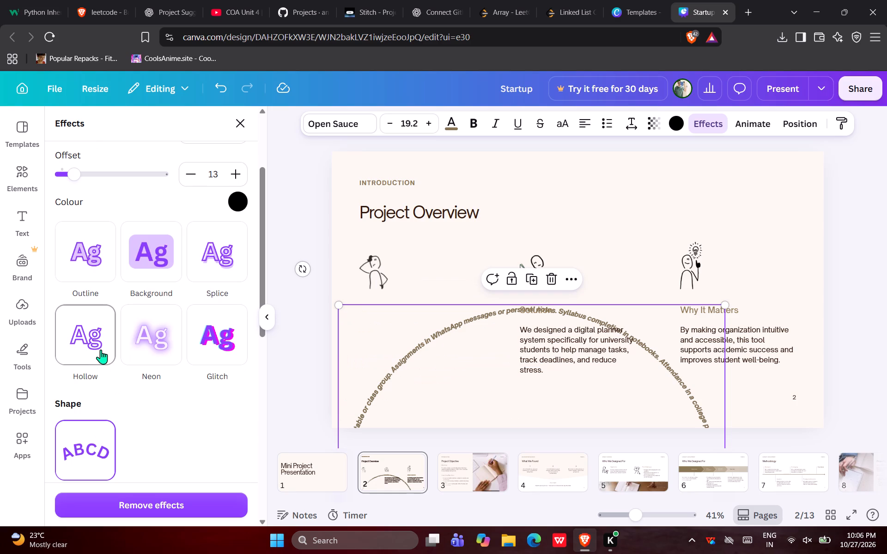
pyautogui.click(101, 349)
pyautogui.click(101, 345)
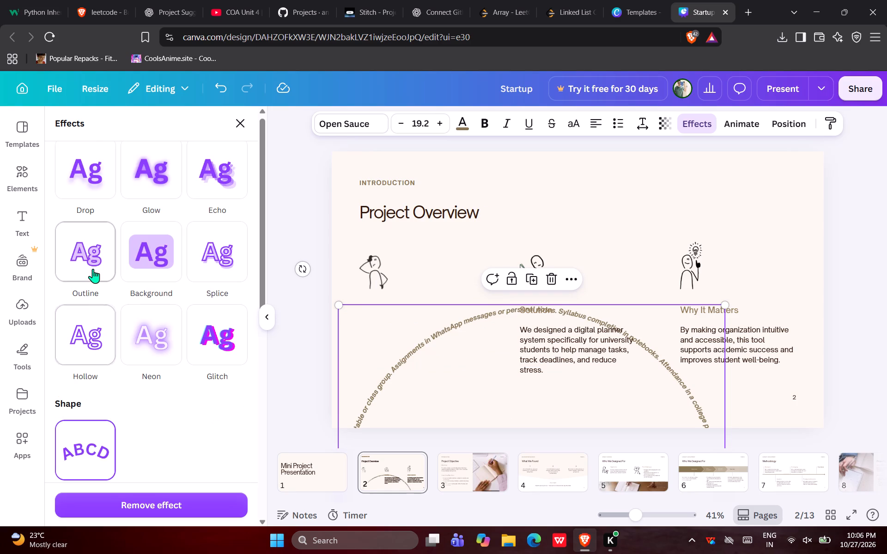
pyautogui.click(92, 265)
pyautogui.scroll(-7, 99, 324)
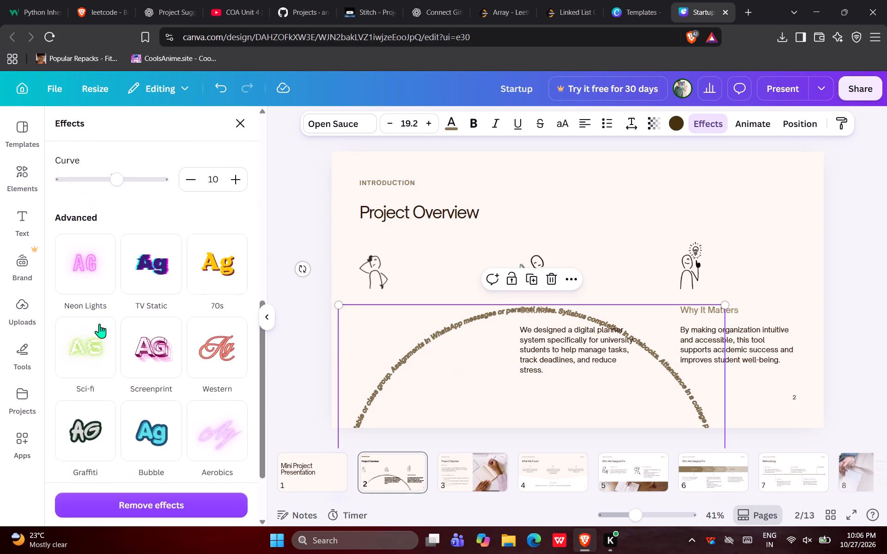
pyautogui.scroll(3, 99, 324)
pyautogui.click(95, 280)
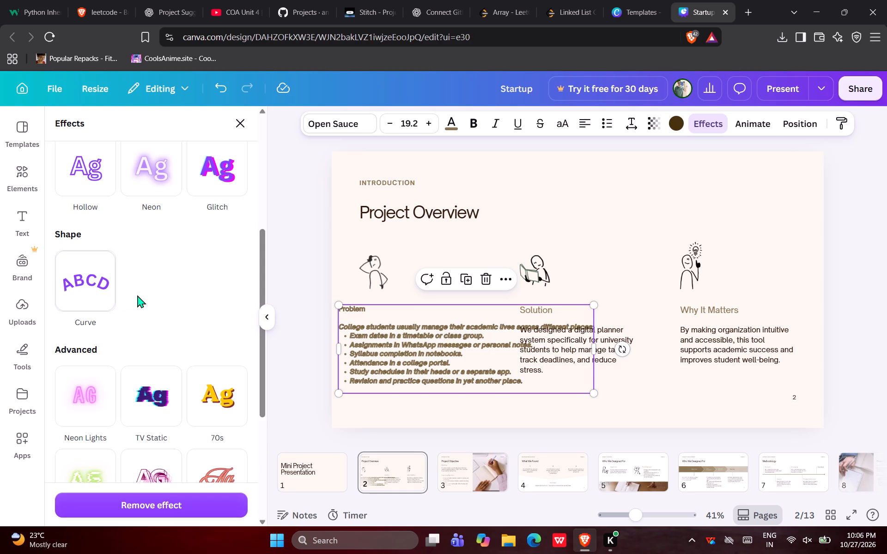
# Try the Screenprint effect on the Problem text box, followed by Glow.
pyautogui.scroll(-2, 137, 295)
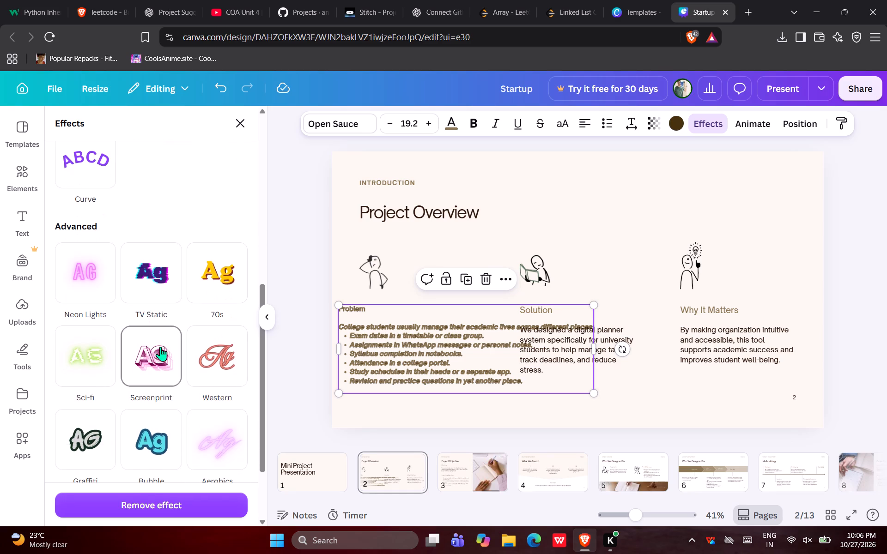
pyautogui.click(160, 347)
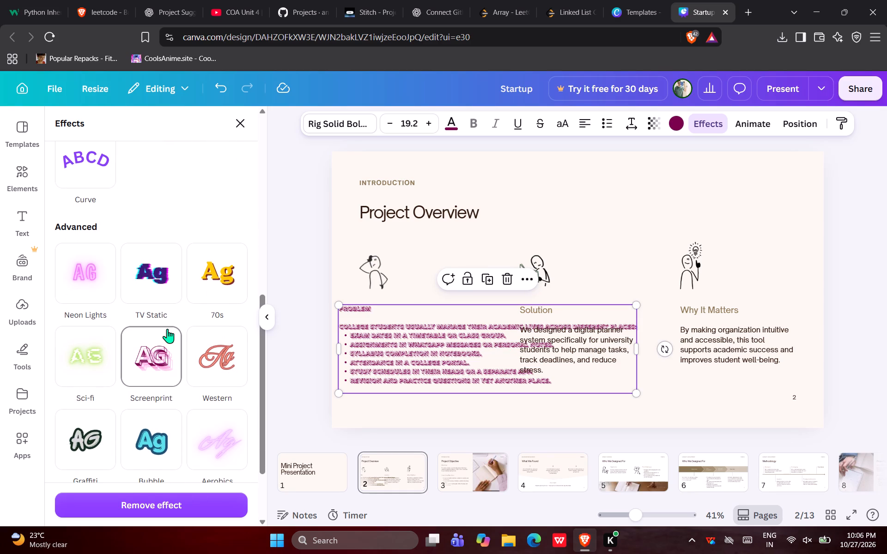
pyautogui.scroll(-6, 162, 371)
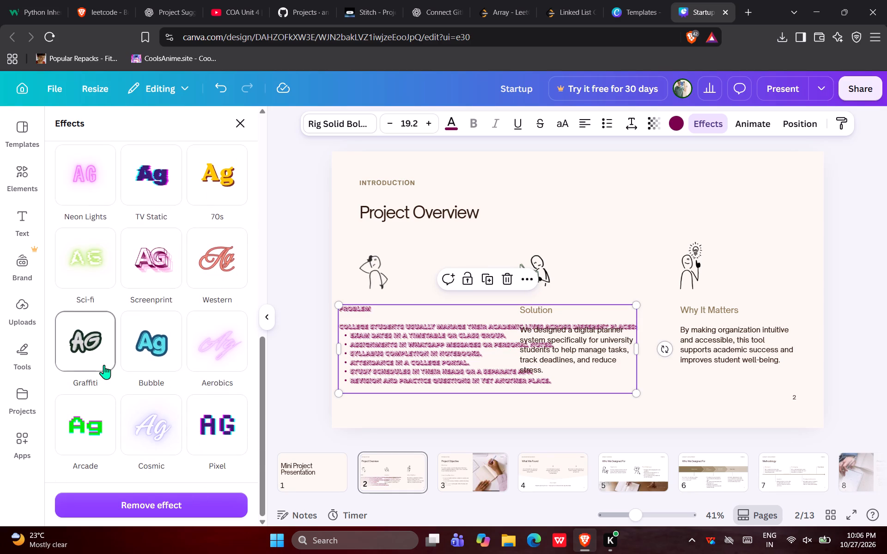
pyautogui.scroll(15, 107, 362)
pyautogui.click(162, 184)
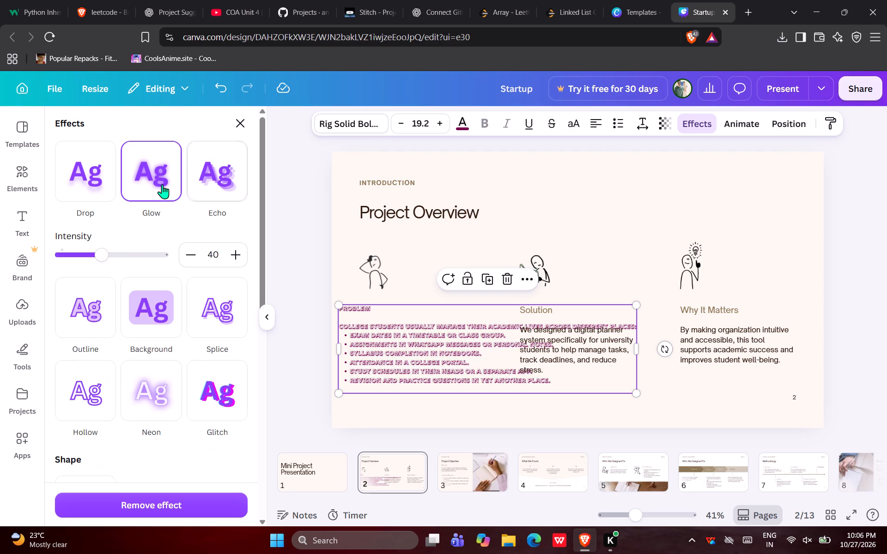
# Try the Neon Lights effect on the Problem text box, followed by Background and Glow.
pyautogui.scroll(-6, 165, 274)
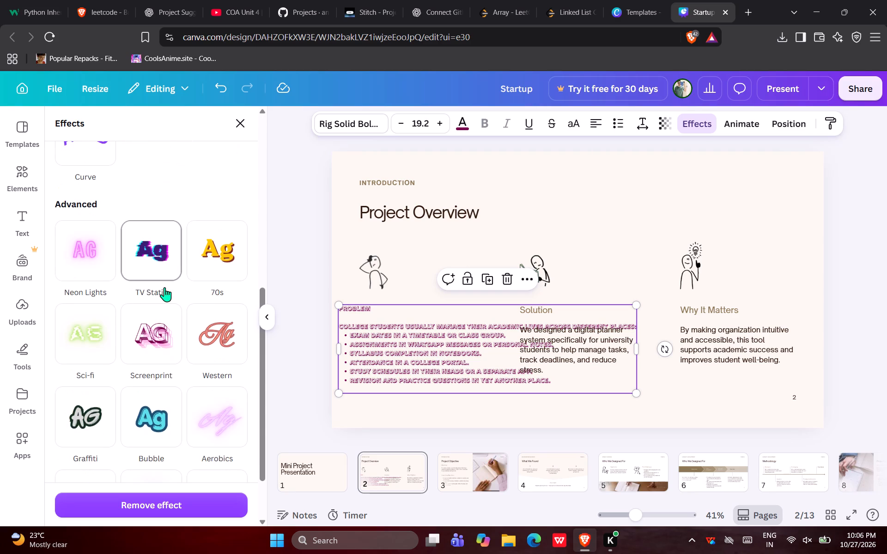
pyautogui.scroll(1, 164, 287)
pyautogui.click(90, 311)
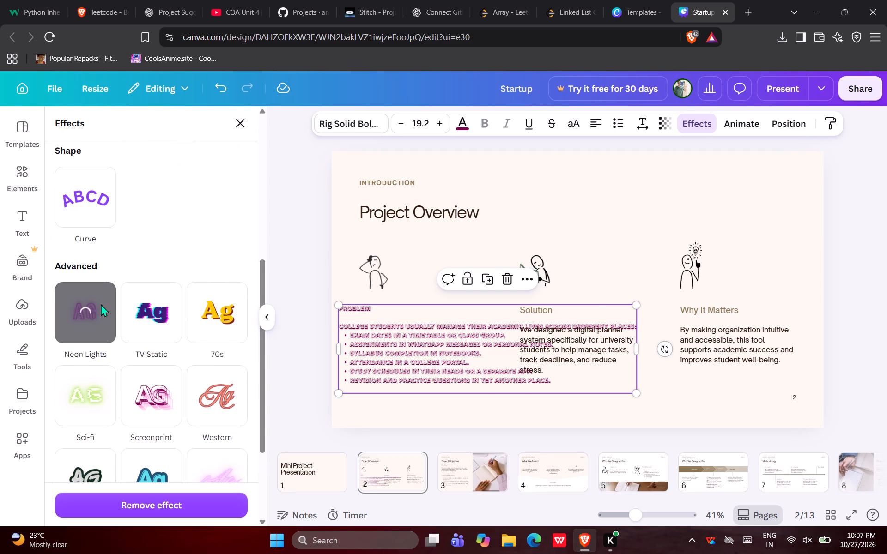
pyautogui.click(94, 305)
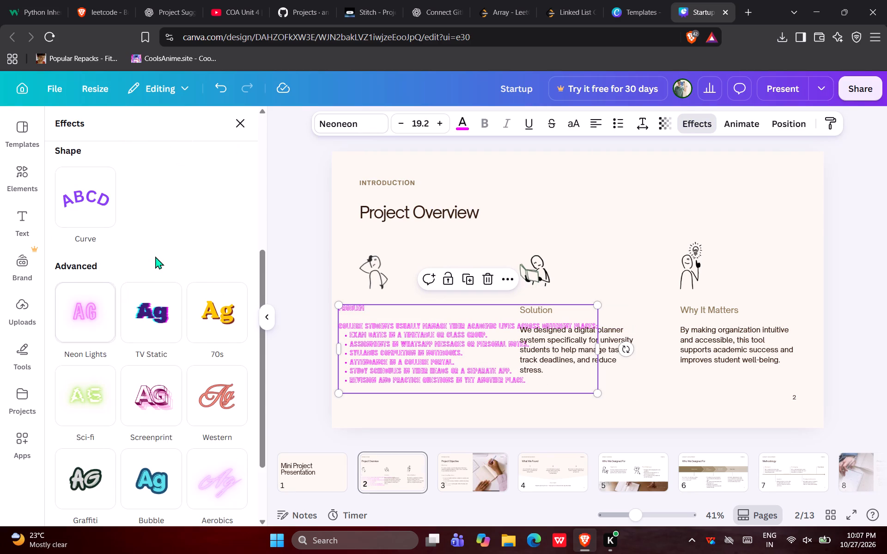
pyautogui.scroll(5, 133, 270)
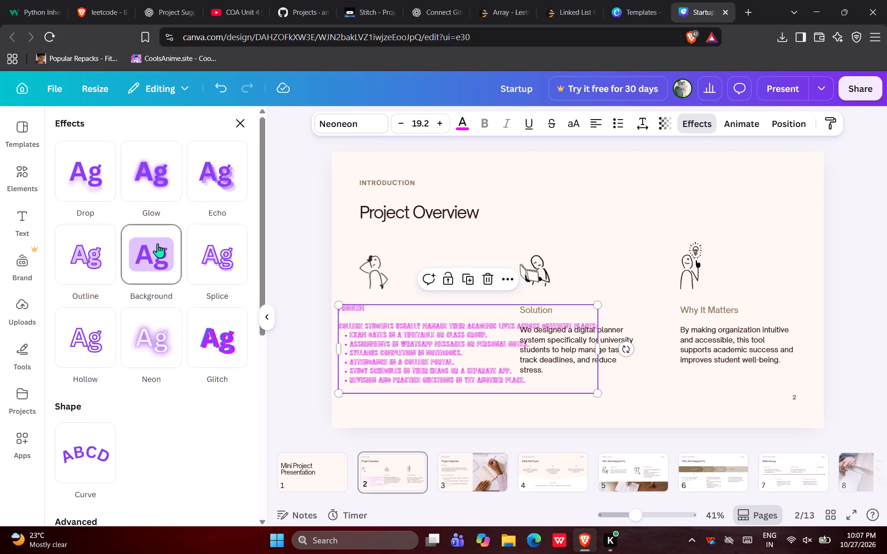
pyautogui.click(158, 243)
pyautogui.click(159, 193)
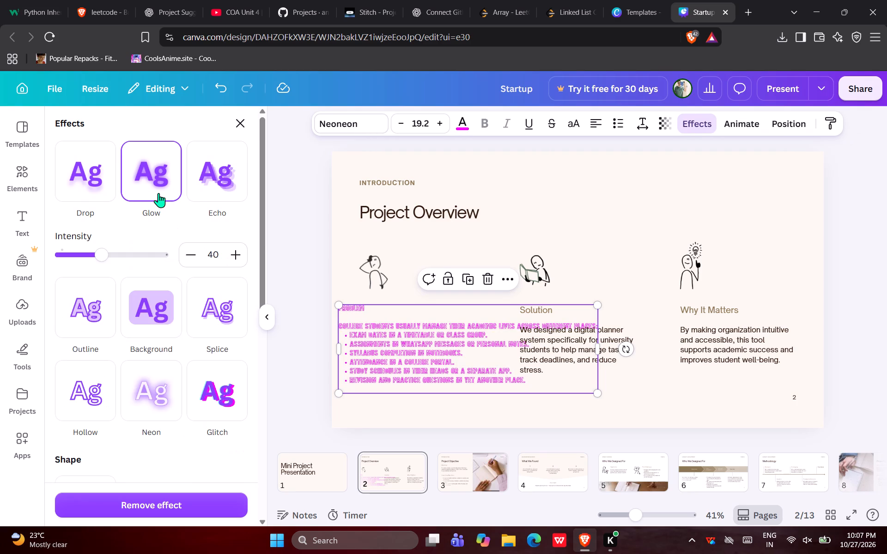
# Examine the available text effects, from the basic styles through the Advanced set.
pyautogui.scroll(-7, 174, 326)
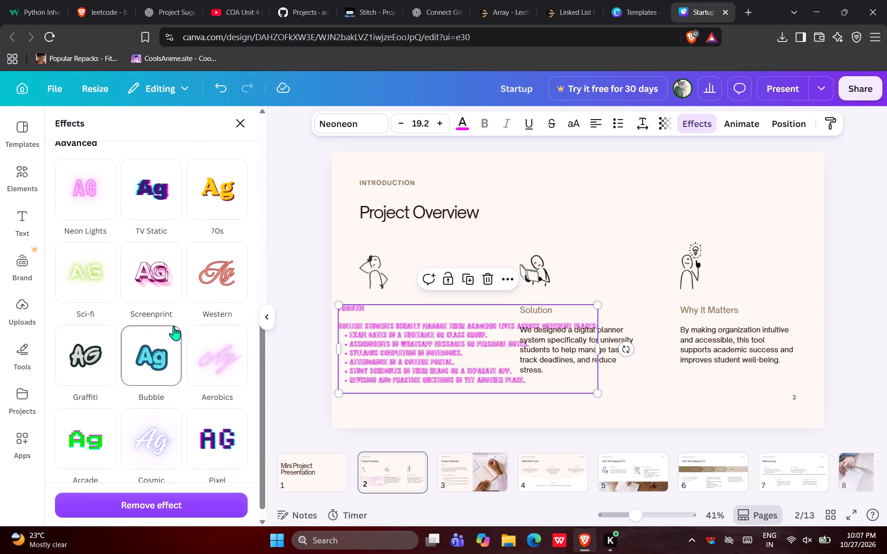
pyautogui.scroll(-4, 173, 318)
pyautogui.scroll(10, 173, 318)
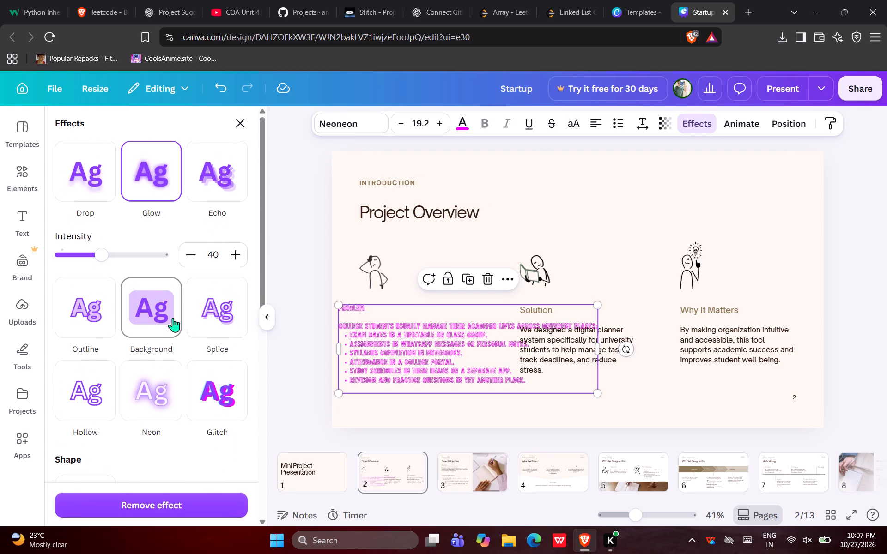
pyautogui.scroll(4, 174, 321)
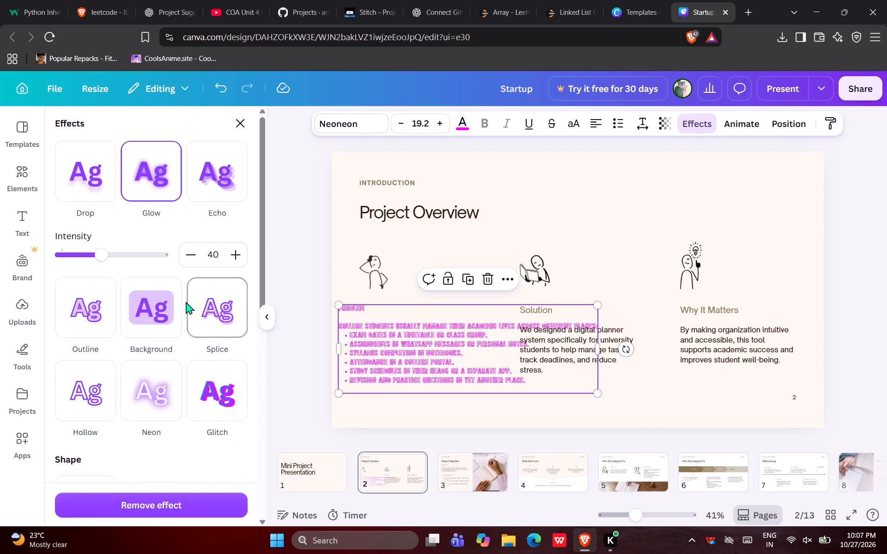
pyautogui.scroll(-5, 186, 301)
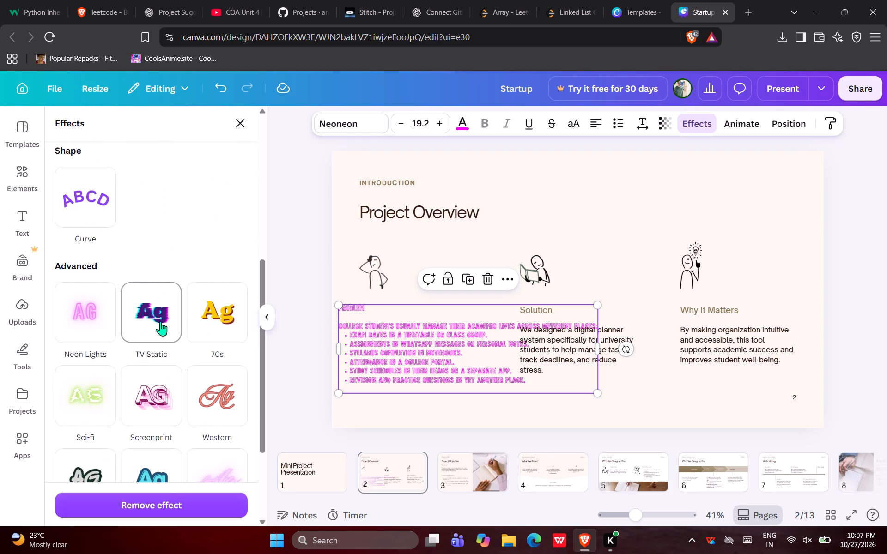
pyautogui.scroll(-7, 159, 290)
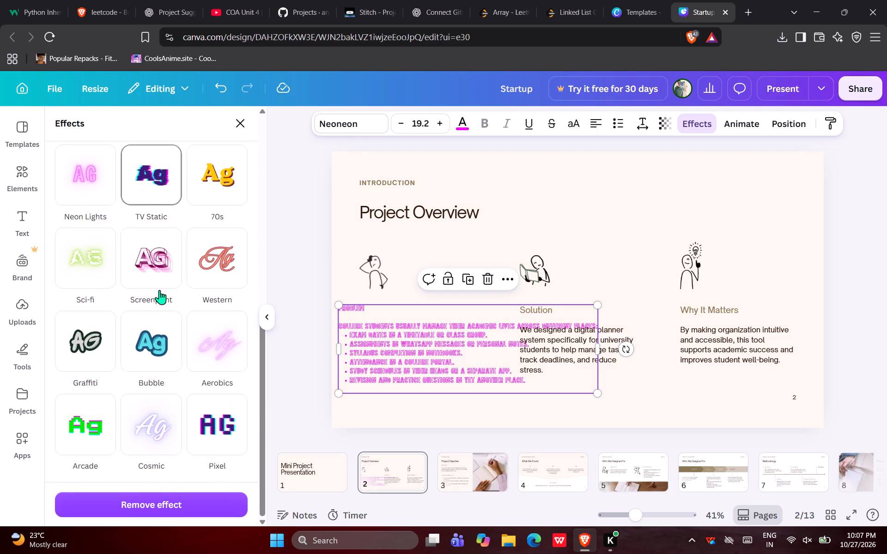
pyautogui.scroll(4, 159, 290)
pyautogui.scroll(-5, 159, 290)
pyautogui.scroll(5, 159, 290)
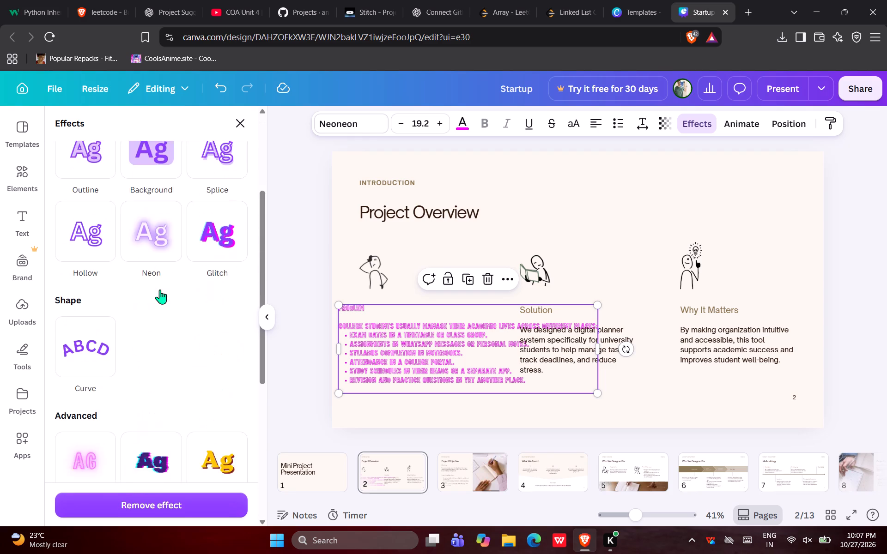
pyautogui.scroll(-6, 160, 289)
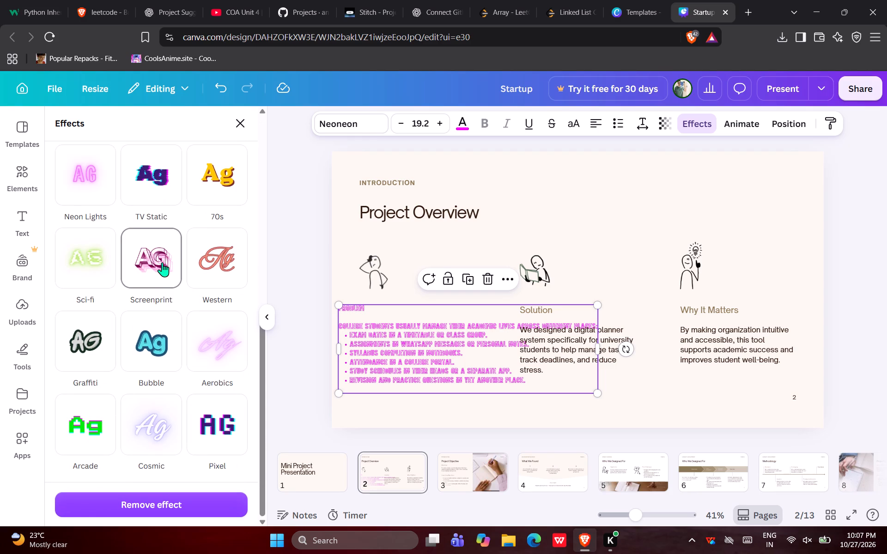
pyautogui.scroll(-2, 162, 262)
pyautogui.scroll(3, 162, 263)
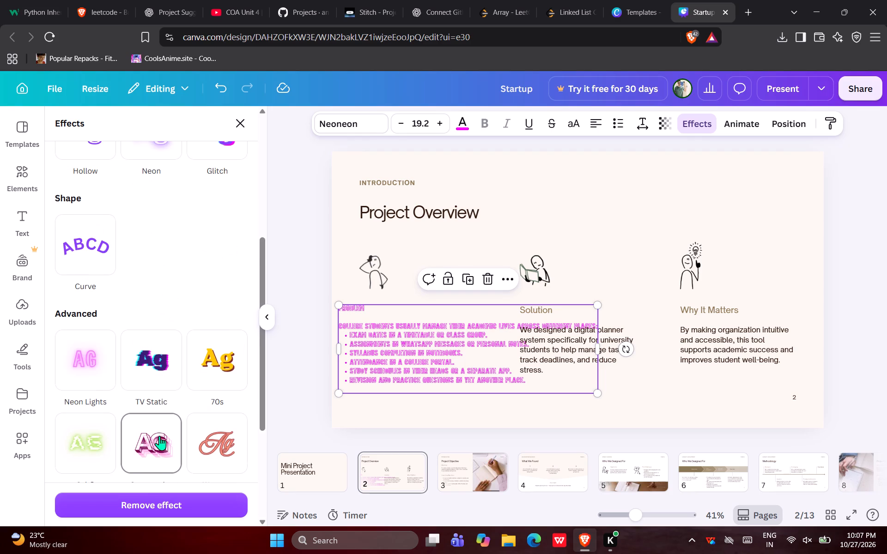
# Try Screenprint on the Problem text box, and replace it with the Neon Lights effect.
pyautogui.click(159, 436)
pyautogui.click(159, 434)
pyautogui.click(159, 434)
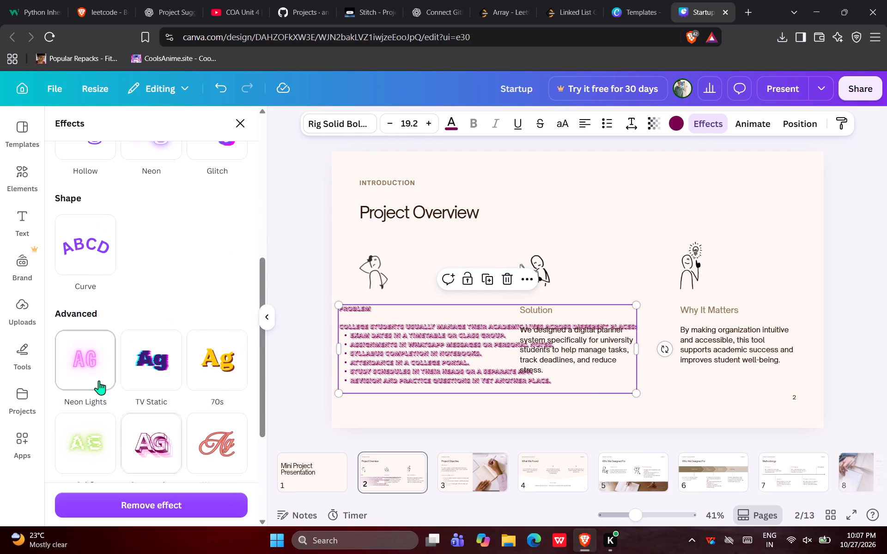
pyautogui.click(98, 379)
# Apply the Glitch effect to the Problem text box and set its first effect colour to the design's pale cream.
pyautogui.scroll(-7, 97, 354)
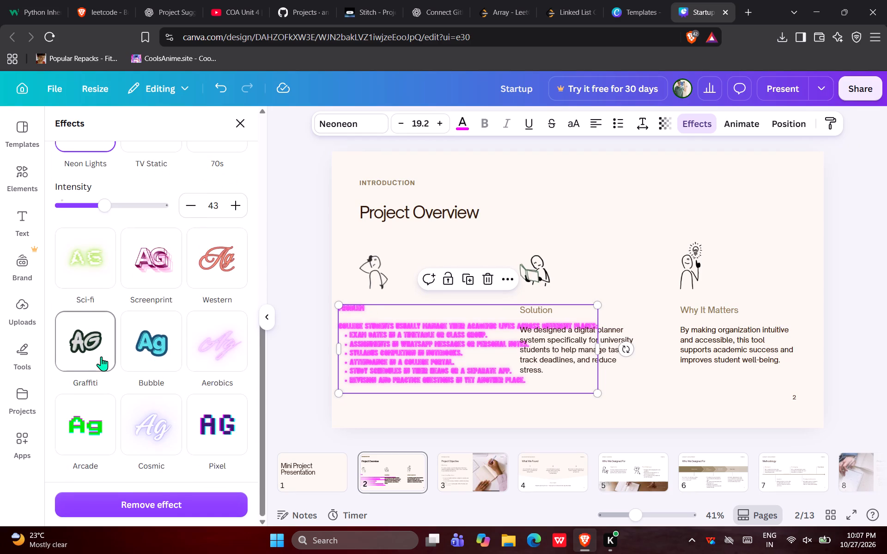
pyautogui.scroll(6, 107, 358)
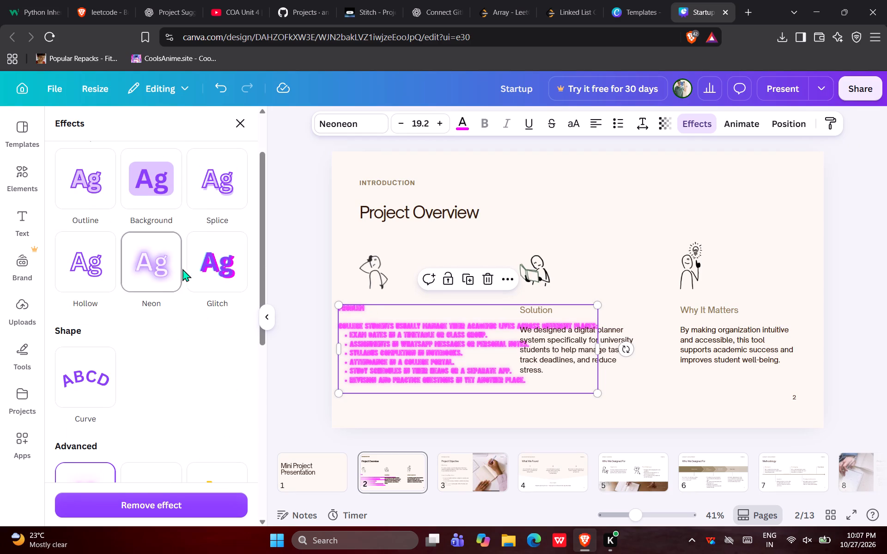
pyautogui.click(194, 269)
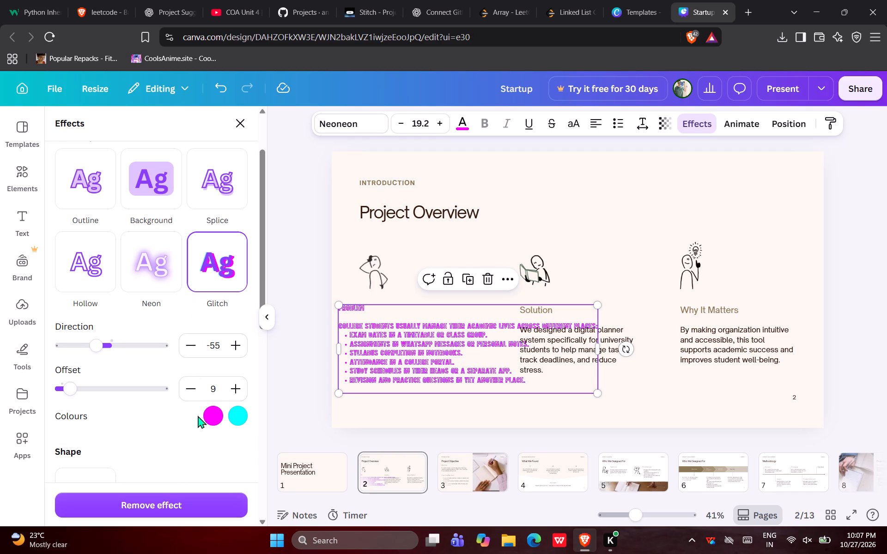
pyautogui.rightClick(214, 416)
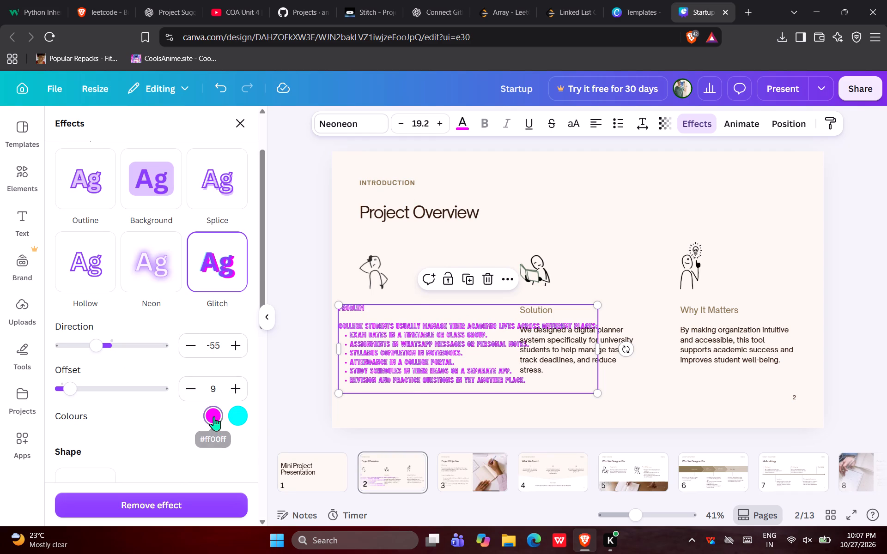
pyautogui.click(212, 417)
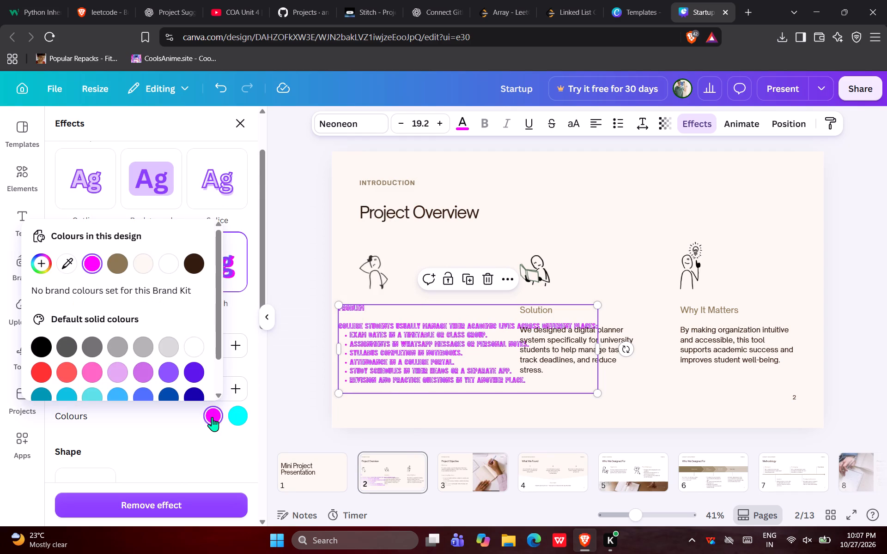
pyautogui.click(147, 268)
pyautogui.click(168, 265)
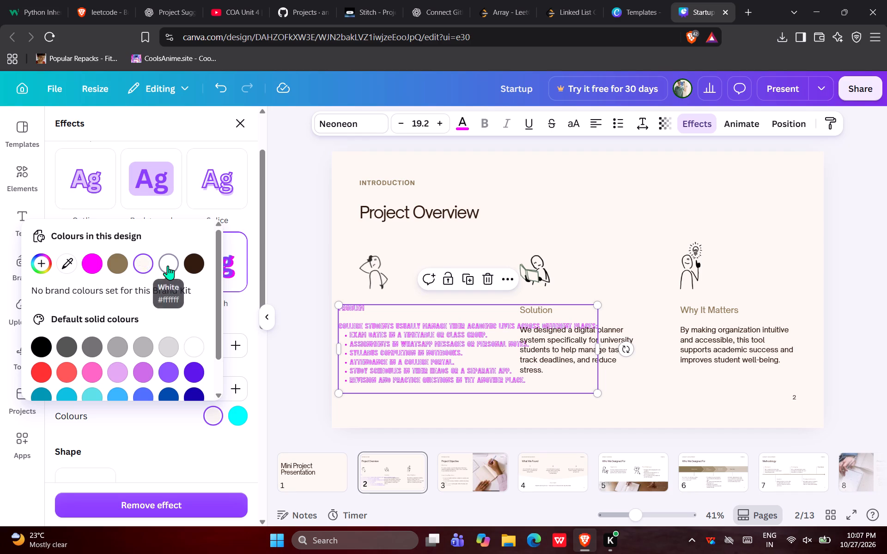
pyautogui.click(149, 264)
pyautogui.click(177, 429)
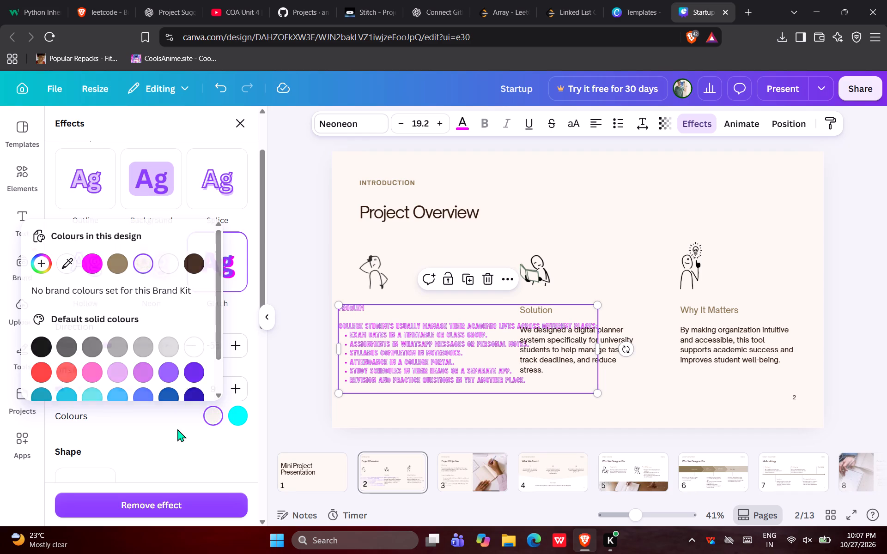
pyautogui.scroll(-1, 205, 409)
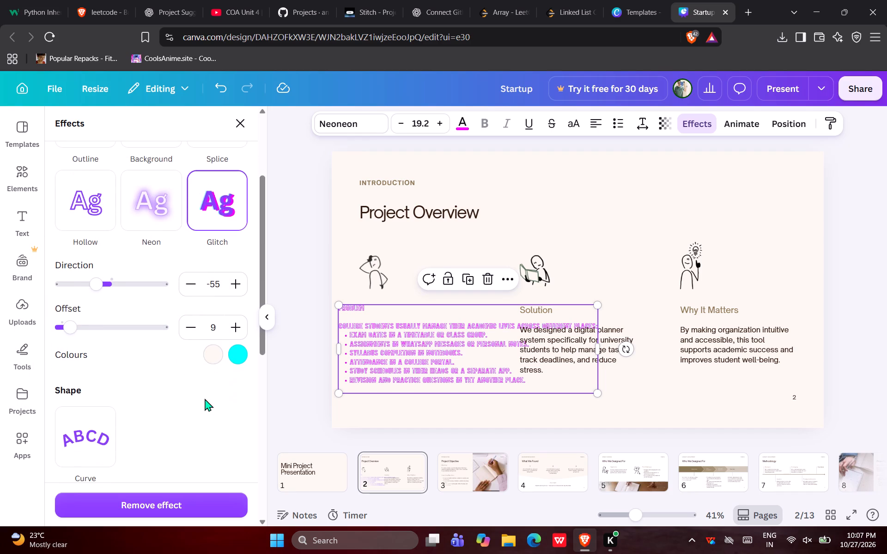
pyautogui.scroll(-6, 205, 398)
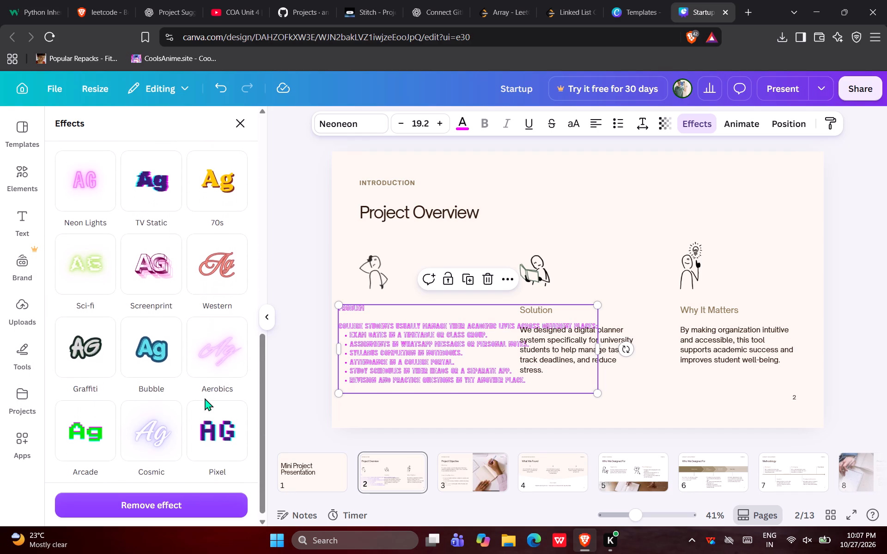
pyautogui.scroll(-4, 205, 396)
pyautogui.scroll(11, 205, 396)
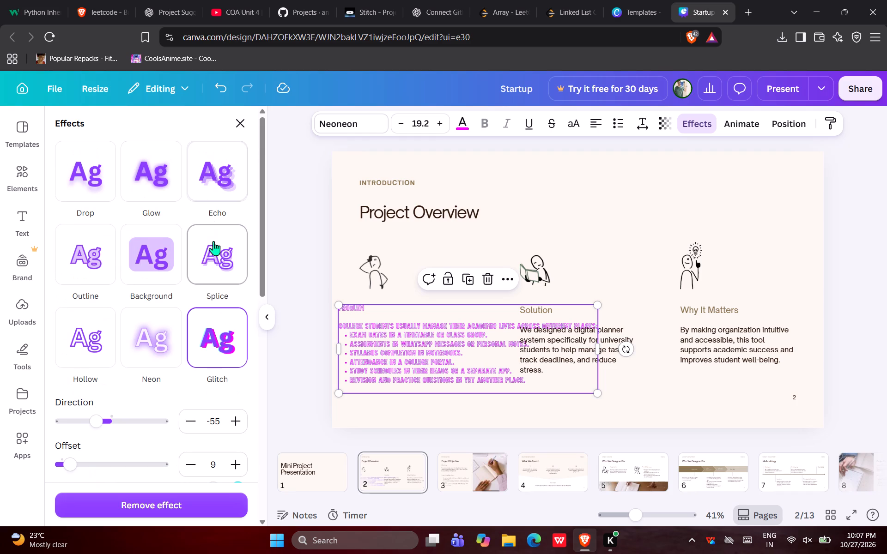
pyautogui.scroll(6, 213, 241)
# Undo the Problem text box's recent effect, colour and font changes back to the uncurved Open Sauce text with the Outline effect.
pyautogui.click(226, 89)
pyautogui.click(226, 89)
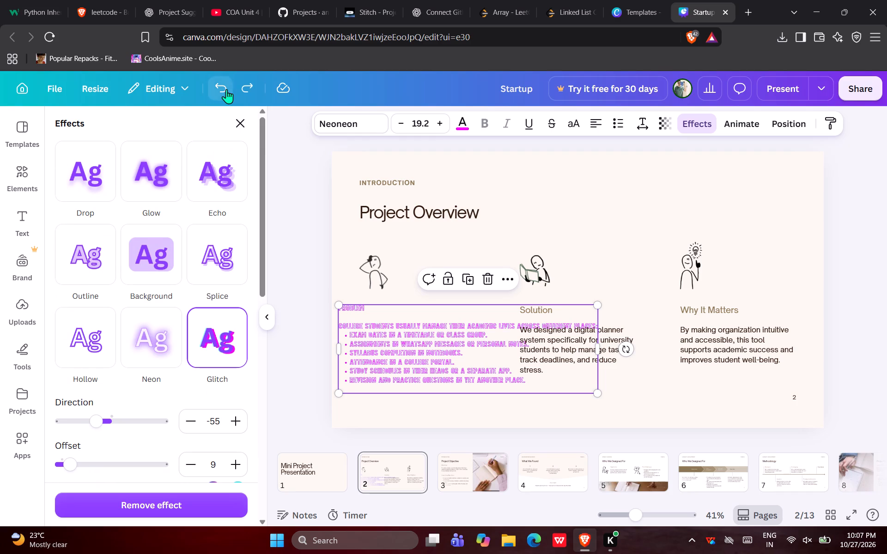
pyautogui.click(226, 89)
pyautogui.doubleClick(226, 89)
pyautogui.click(225, 89)
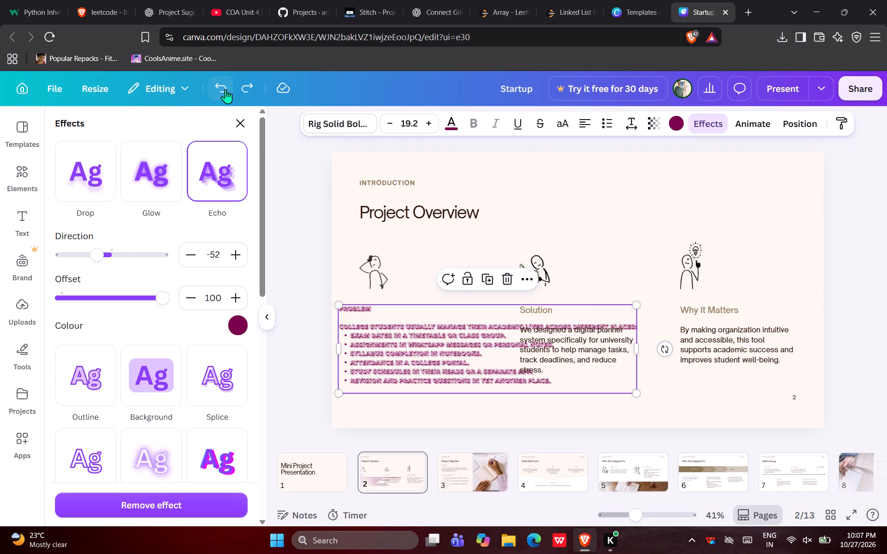
pyautogui.click(225, 89)
pyautogui.doubleClick(224, 89)
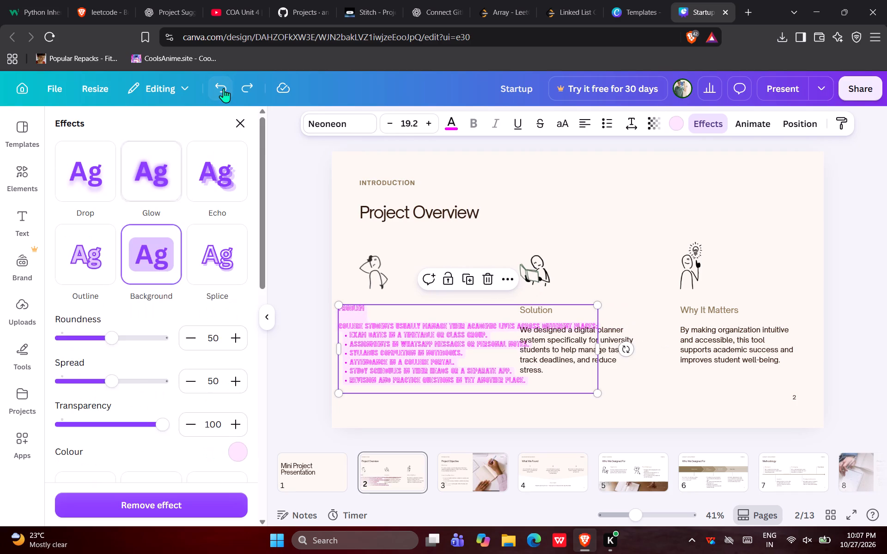
pyautogui.doubleClick(224, 88)
pyautogui.doubleClick(224, 88)
pyautogui.doubleClick(224, 88)
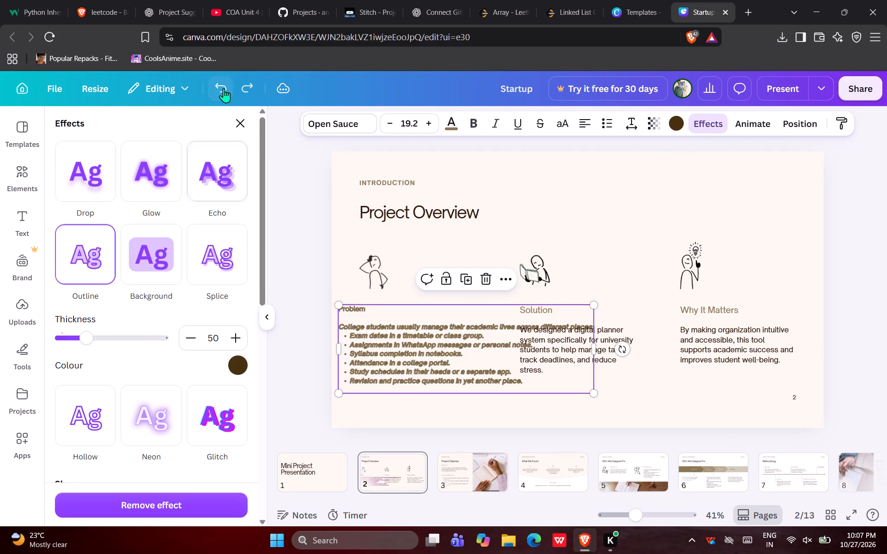
pyautogui.click(247, 85)
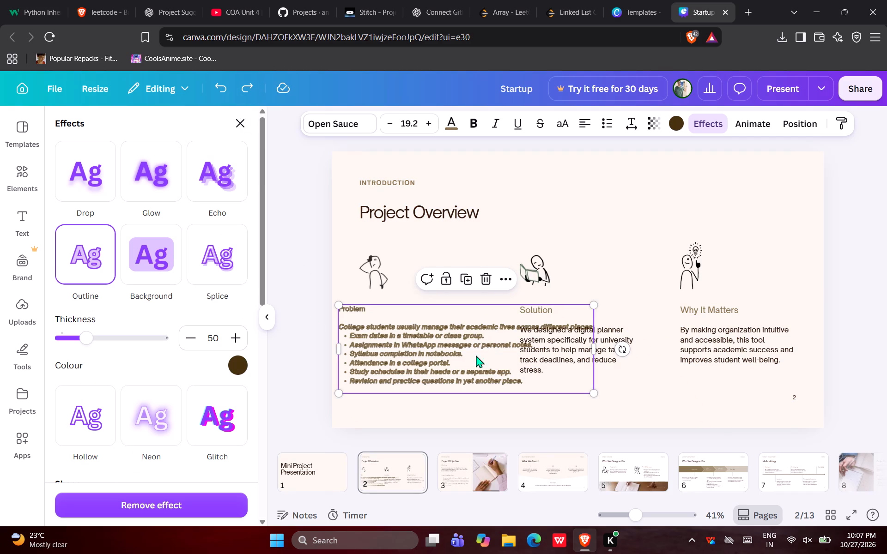
# Apply the Drop shadow effect to the Problem text box.
pyautogui.click(105, 178)
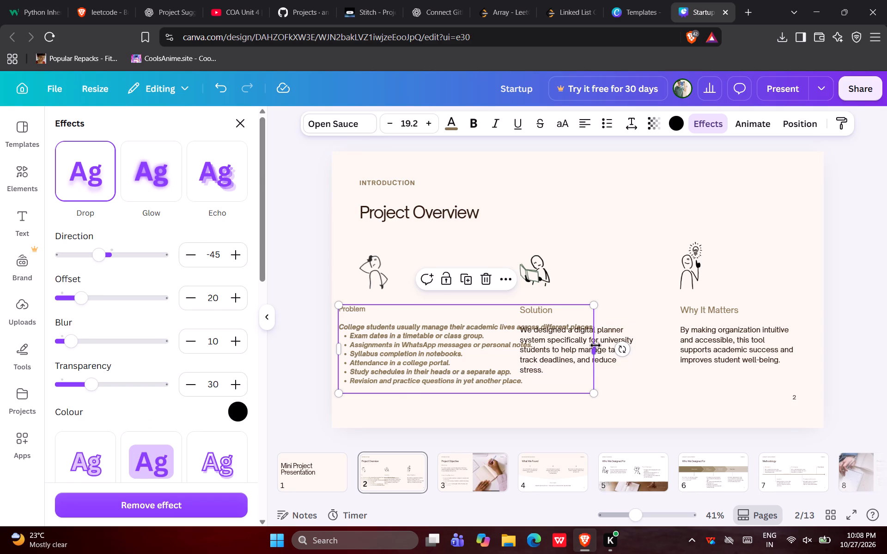
# Narrow the Problem text box so its text wraps and ends just before the Solution column.
pyautogui.moveTo(595, 346); pyautogui.dragTo(528, 350)
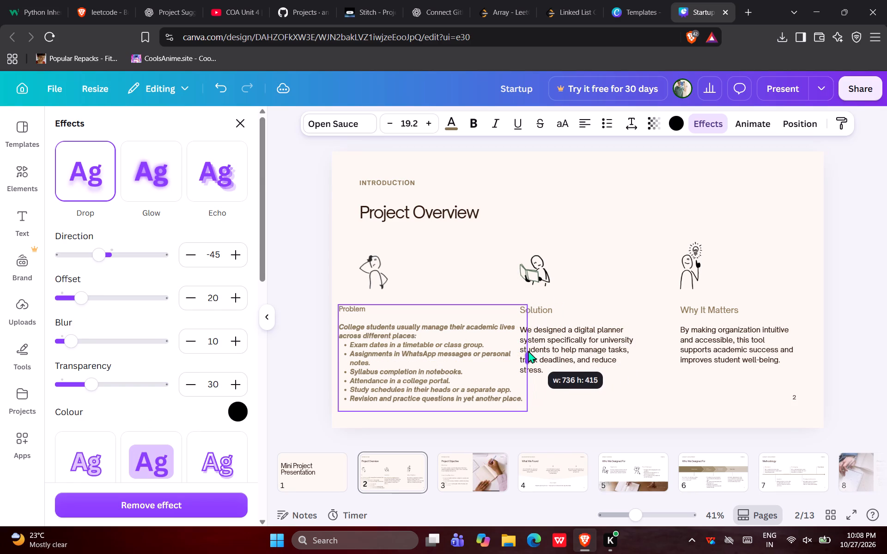
pyautogui.moveTo(528, 350); pyautogui.dragTo(516, 353)
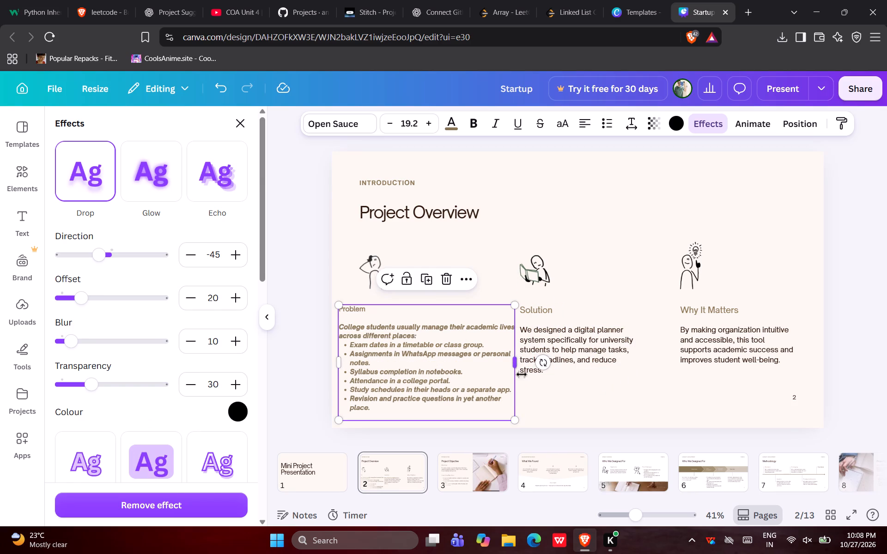
pyautogui.click(537, 386)
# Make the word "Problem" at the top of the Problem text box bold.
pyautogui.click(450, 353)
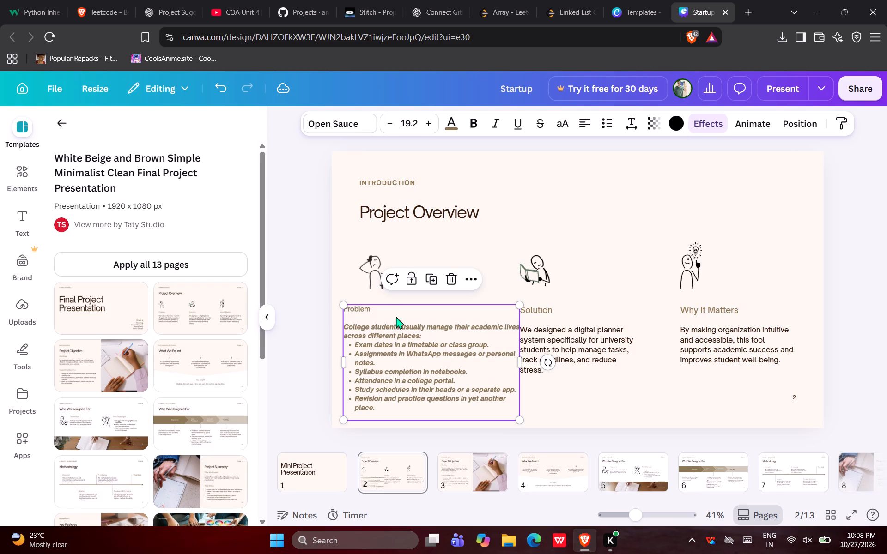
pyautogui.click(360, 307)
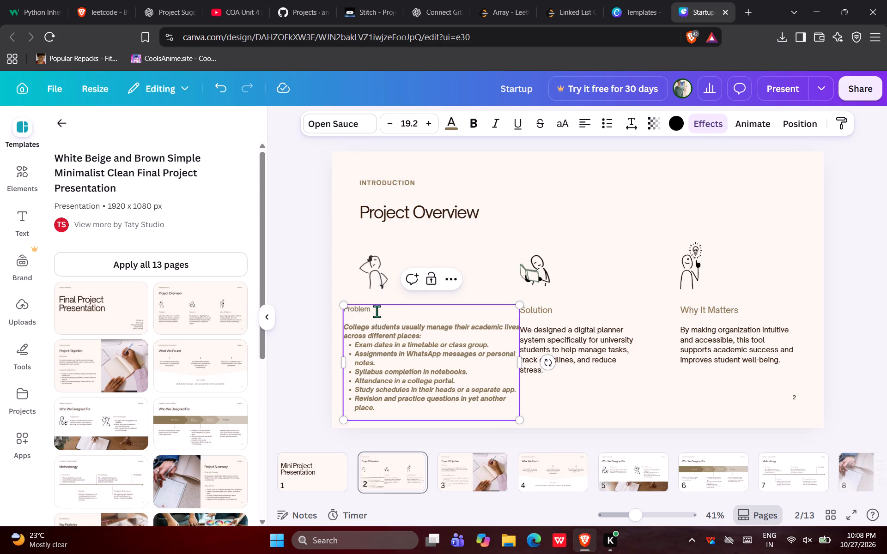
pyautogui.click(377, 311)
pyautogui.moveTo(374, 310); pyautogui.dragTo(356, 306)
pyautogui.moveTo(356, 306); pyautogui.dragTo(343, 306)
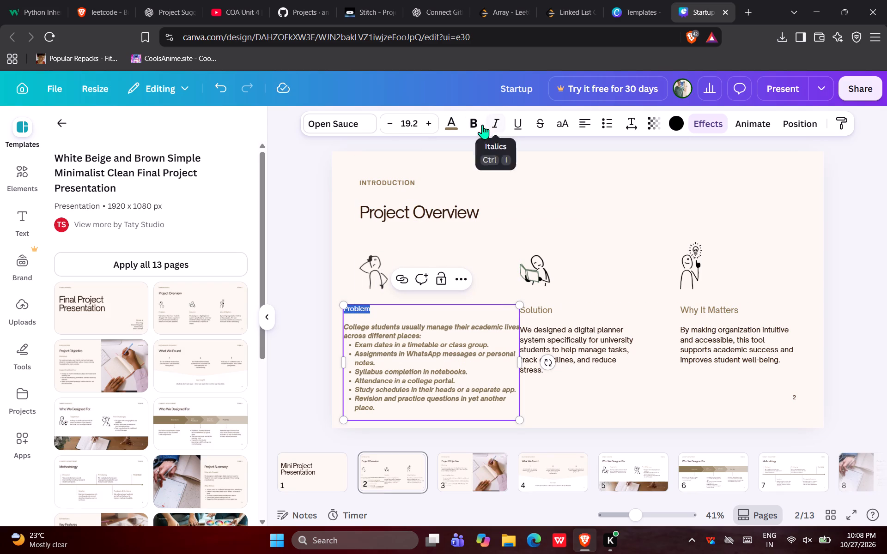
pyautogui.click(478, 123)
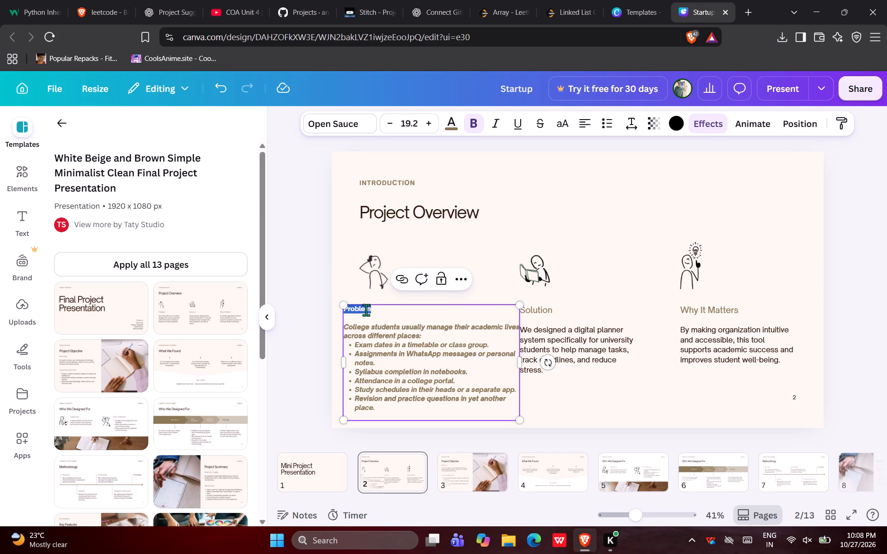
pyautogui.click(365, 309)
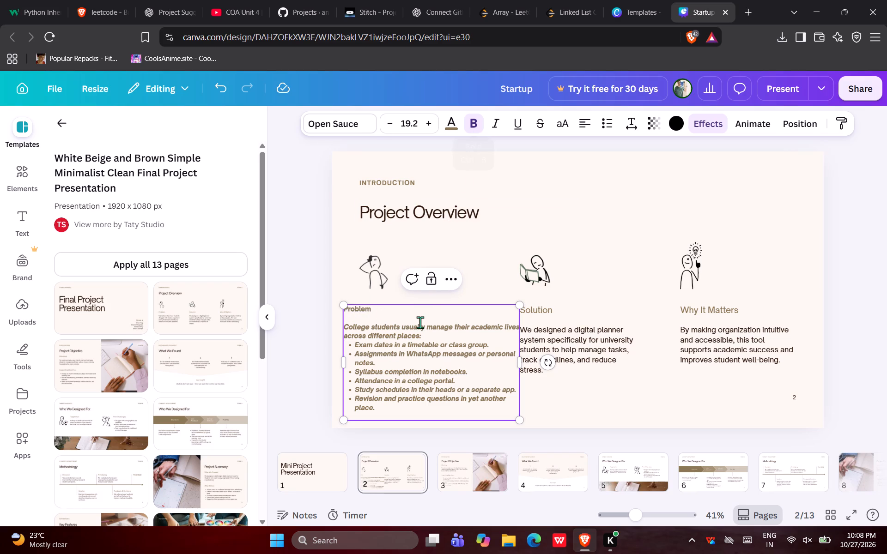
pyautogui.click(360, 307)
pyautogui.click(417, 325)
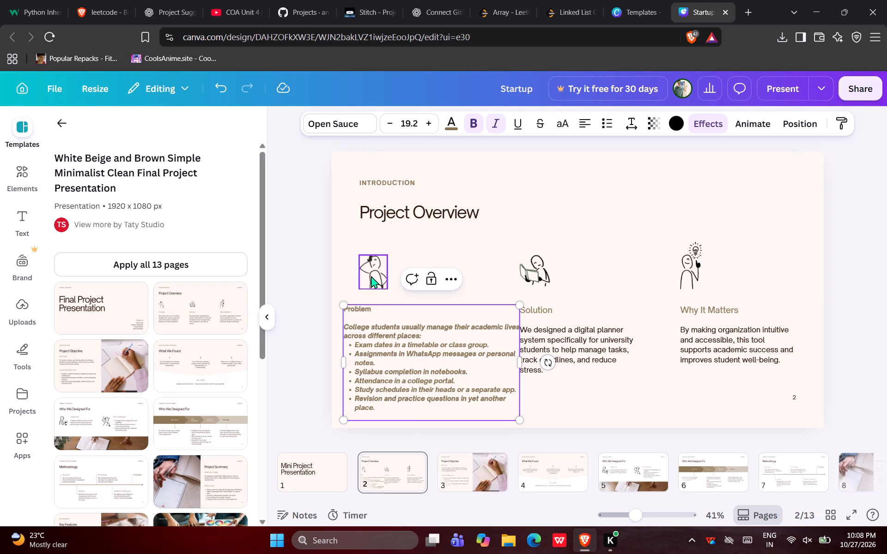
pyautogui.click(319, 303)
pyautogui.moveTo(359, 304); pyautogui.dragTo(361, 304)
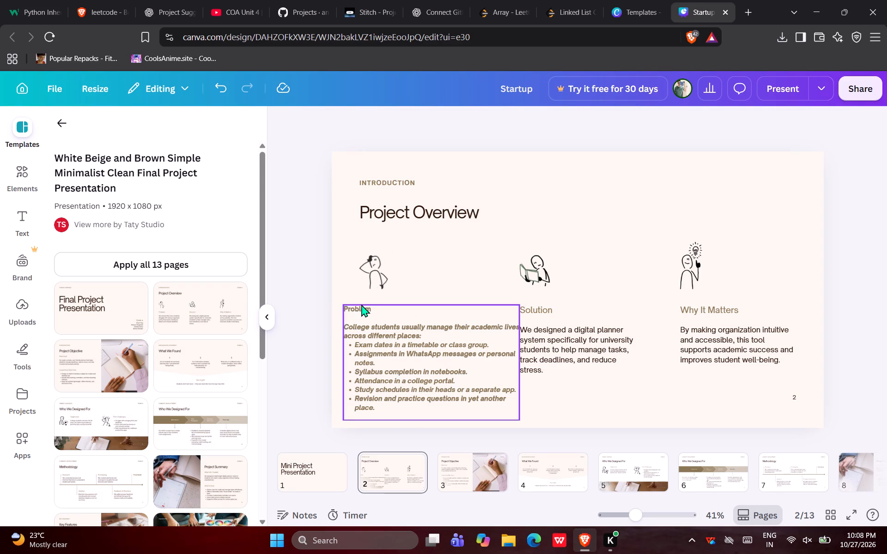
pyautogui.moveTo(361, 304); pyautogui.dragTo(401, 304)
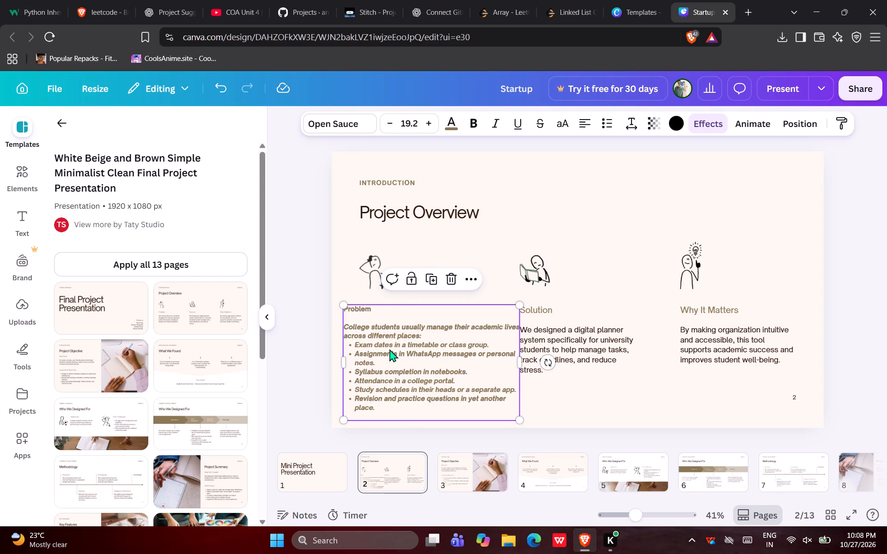
# Increase the font size of the "Problem" heading line to 33.2.
pyautogui.click(389, 349)
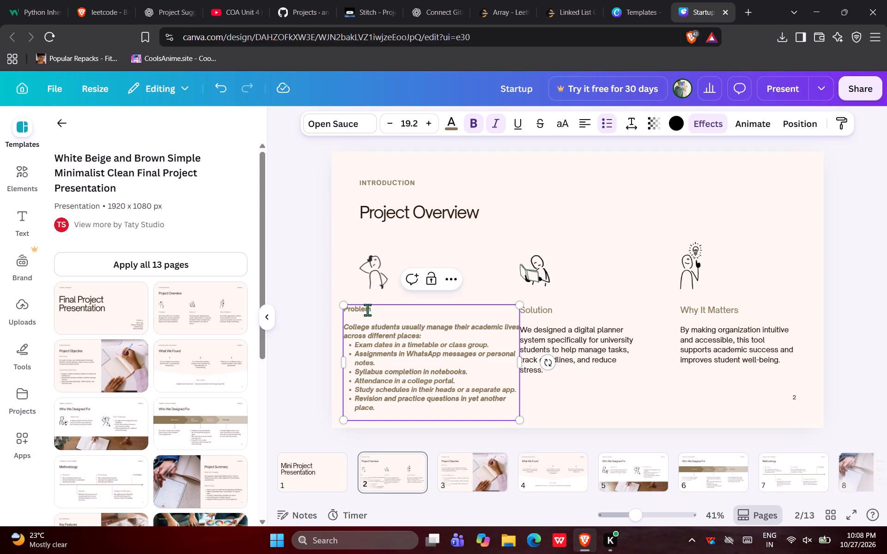
pyautogui.click(367, 310)
pyautogui.moveTo(376, 309); pyautogui.dragTo(346, 306)
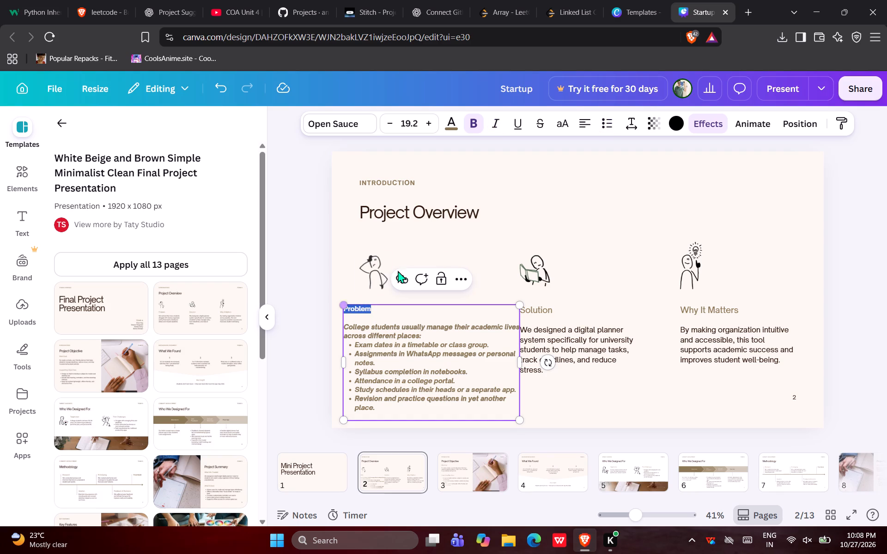
pyautogui.tripleClick(431, 124)
pyautogui.tripleClick(431, 124)
pyautogui.tripleClick(431, 124)
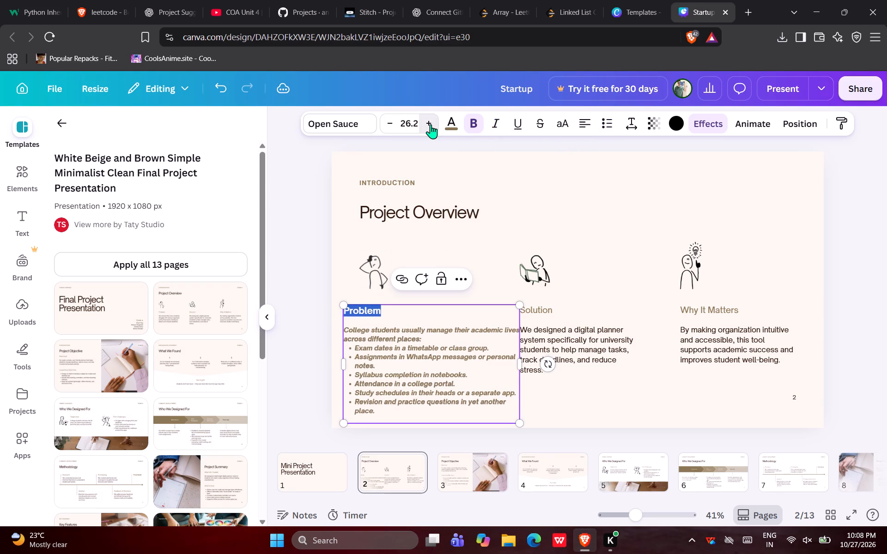
pyautogui.tripleClick(431, 124)
pyautogui.doubleClick(431, 124)
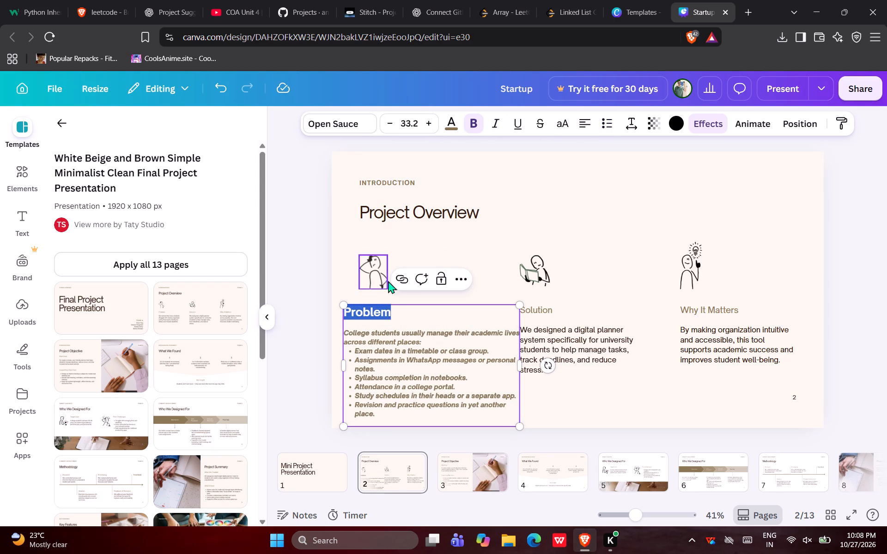
# Replace the "Problem" heading line with "PROBLEM" in capitals.
pyautogui.click(404, 317)
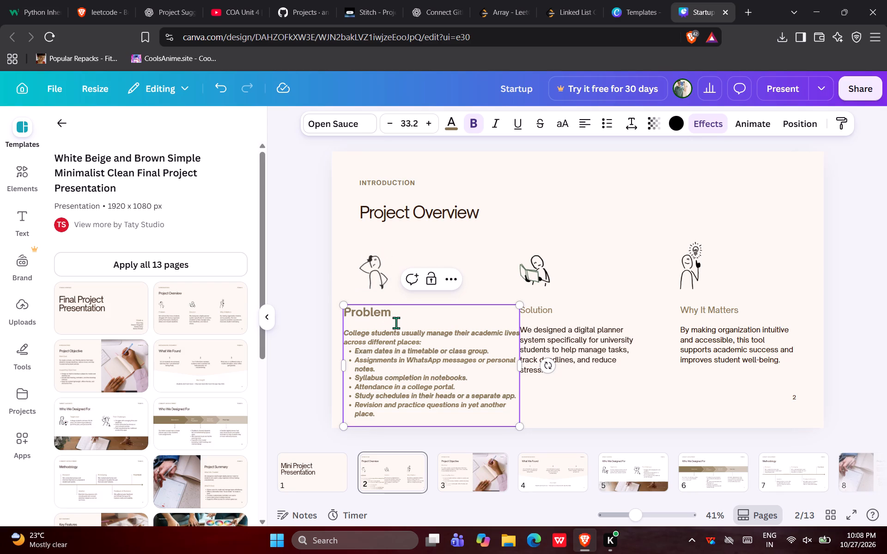
pyautogui.press('BackSpace')
pyautogui.press('BackSpace')
pyautogui.press('BackSpace')
pyautogui.press('BackSpace')
pyautogui.press('BackSpace')
pyautogui.press('BackSpace')
pyautogui.press('BackSpace')
pyautogui.write('PROB')
pyautogui.write('LEM')
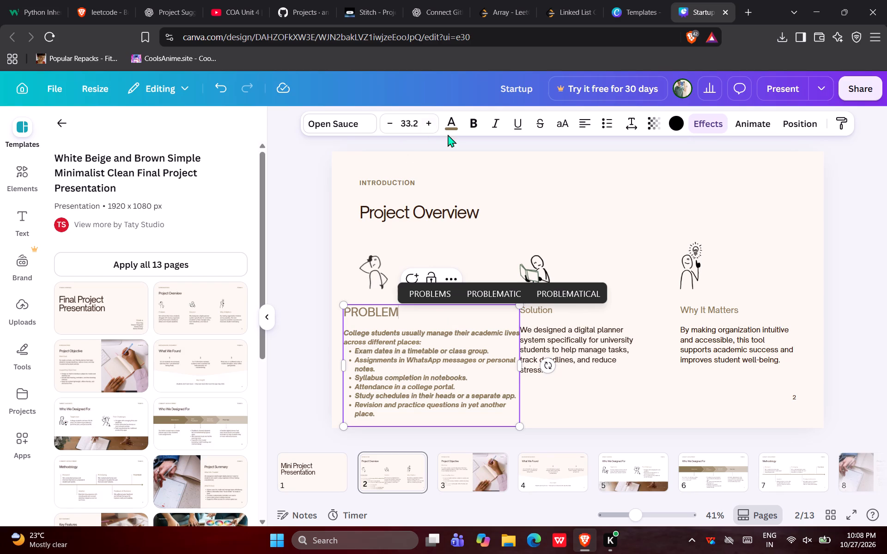
# Turn on bold at the PROBLEM heading and raise its font size to 34.2.
pyautogui.click(476, 124)
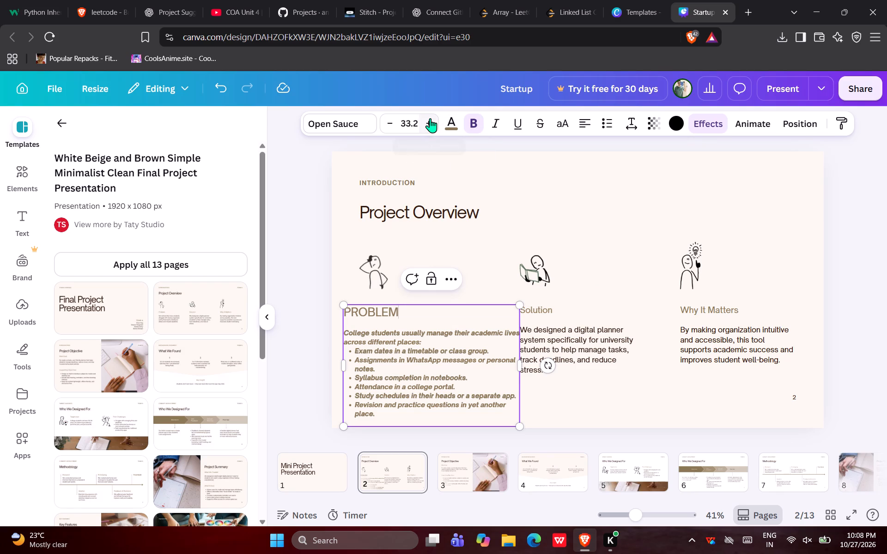
pyautogui.click(430, 121)
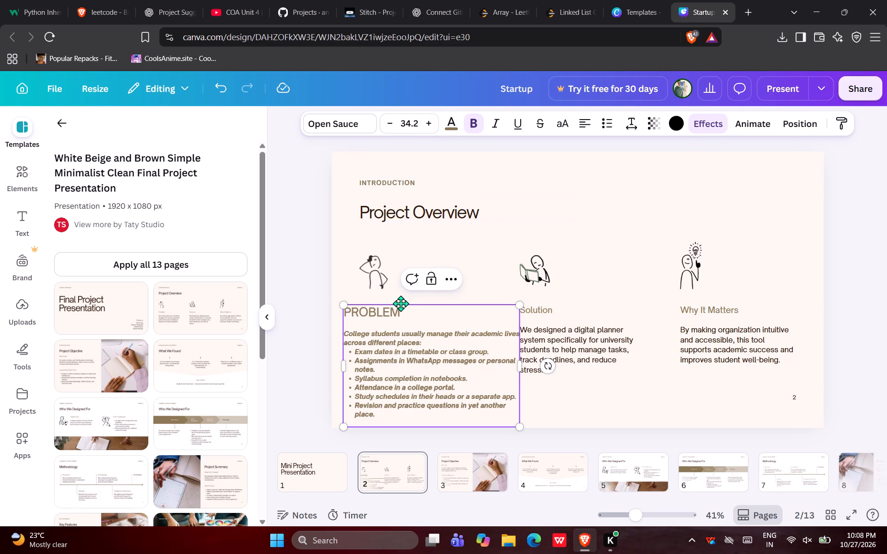
pyautogui.click(419, 362)
pyautogui.click(577, 417)
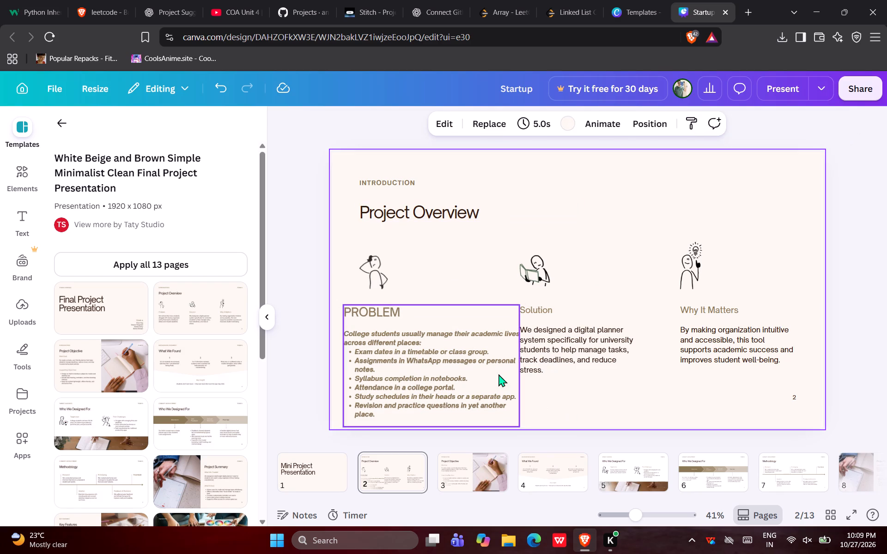
# Move the PROBLEM text box up and slightly left, closer to its illustration and clear of the Solution column.
pyautogui.moveTo(474, 385); pyautogui.dragTo(475, 375)
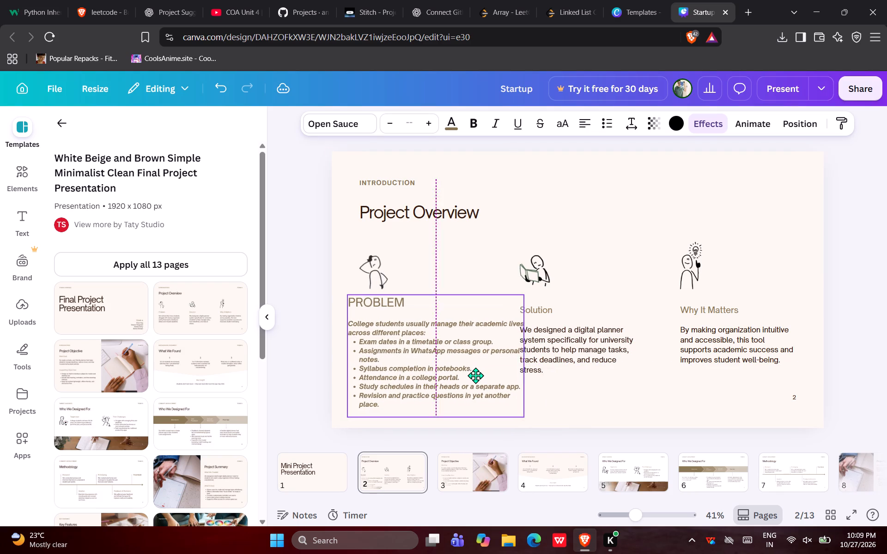
pyautogui.moveTo(475, 375); pyautogui.dragTo(469, 376)
pyautogui.click(540, 385)
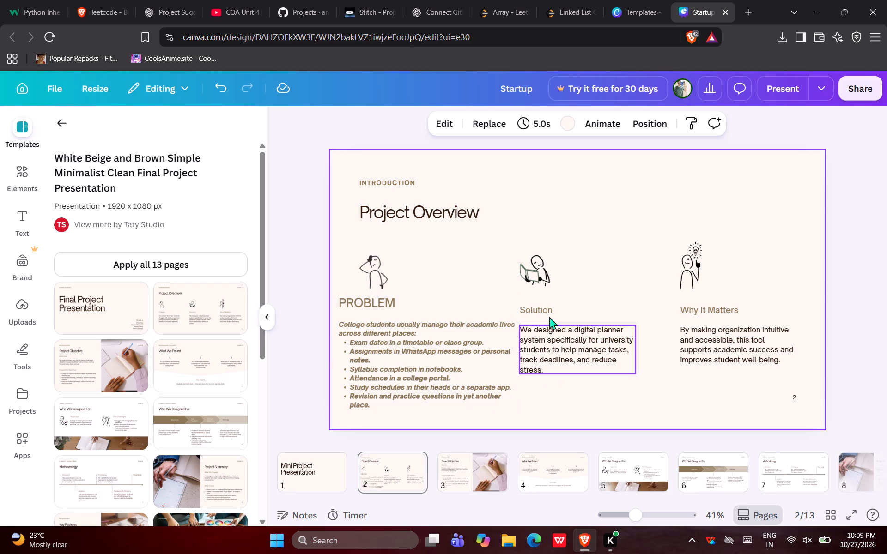
# Shift the Solution body text slightly down and right, and raise the Solution and Why It Matters headings level with the PROBLEM heading.
pyautogui.moveTo(550, 333); pyautogui.dragTo(556, 337)
pyautogui.moveTo(523, 308); pyautogui.dragTo(523, 308)
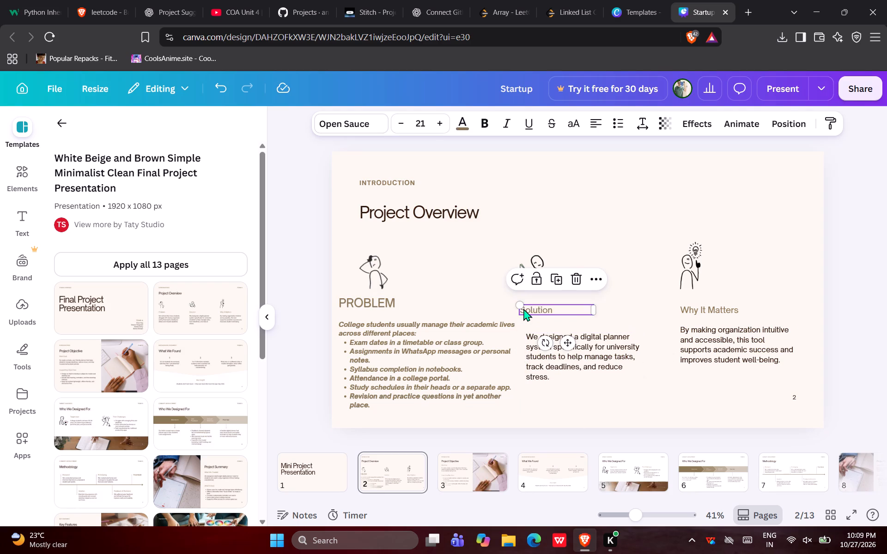
pyautogui.moveTo(523, 308); pyautogui.dragTo(533, 298)
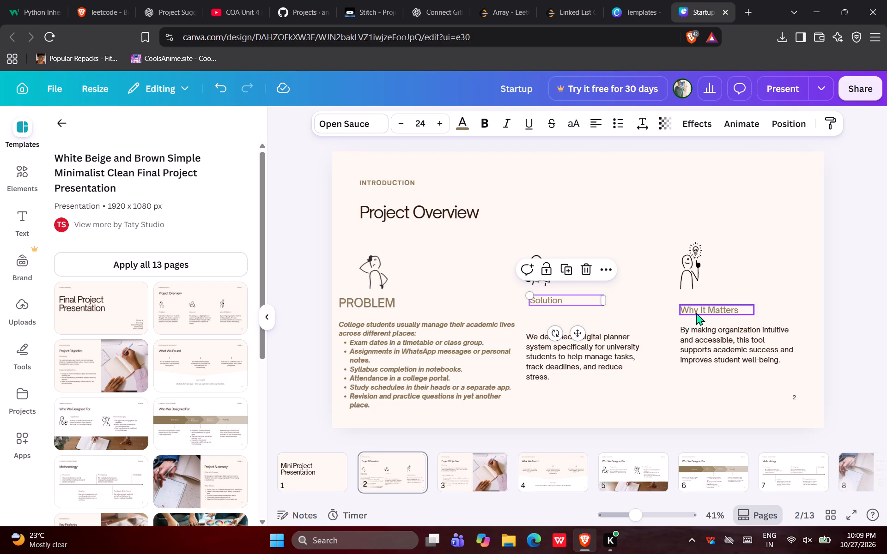
pyautogui.moveTo(696, 313); pyautogui.dragTo(701, 304)
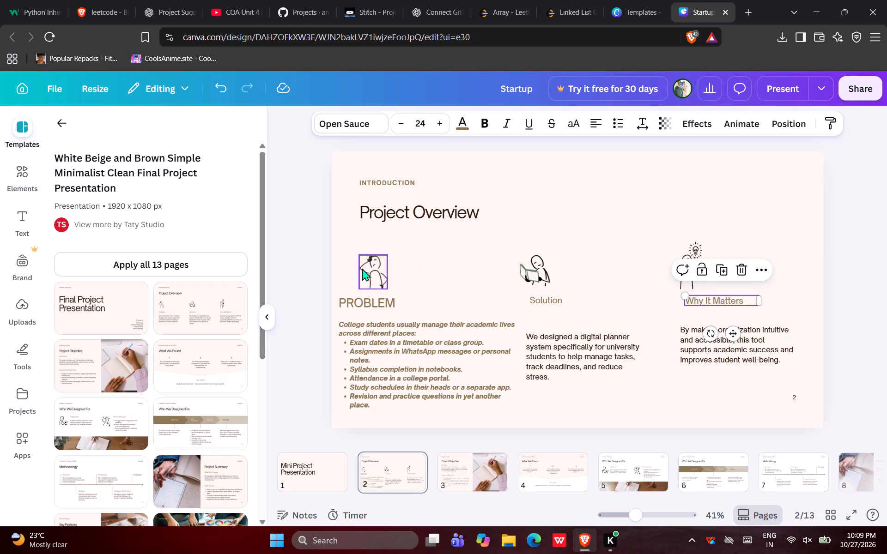
# Move the PROBLEM illustration and its text box up, closer to the Project Overview title.
pyautogui.moveTo(377, 266); pyautogui.dragTo(377, 251)
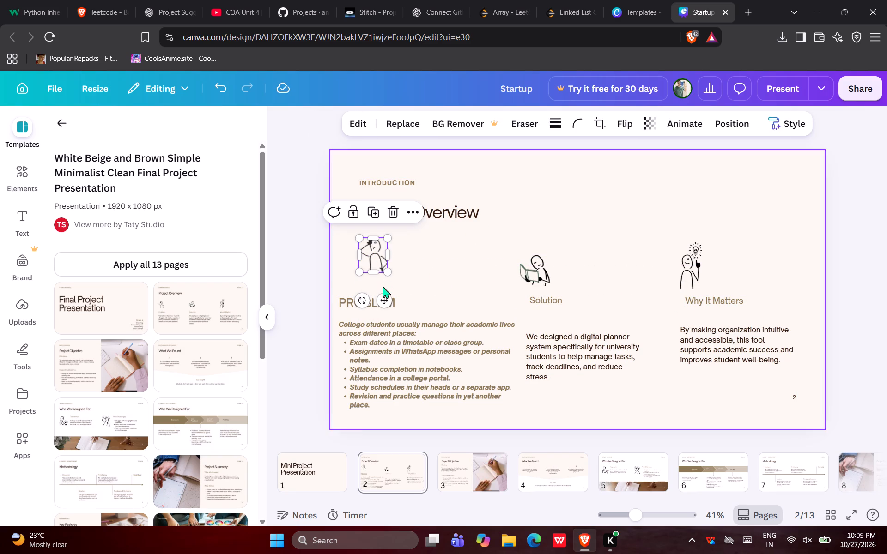
pyautogui.moveTo(394, 297); pyautogui.dragTo(395, 283)
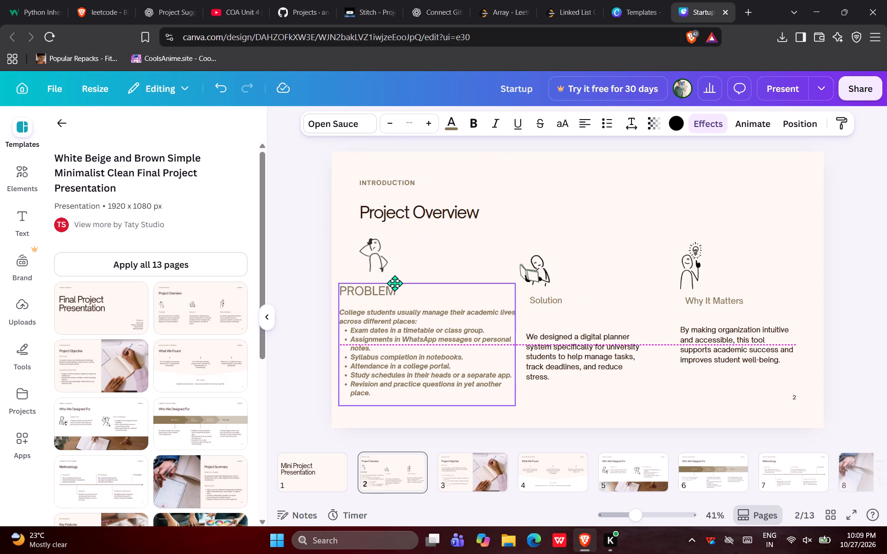
pyautogui.moveTo(395, 283); pyautogui.dragTo(392, 285)
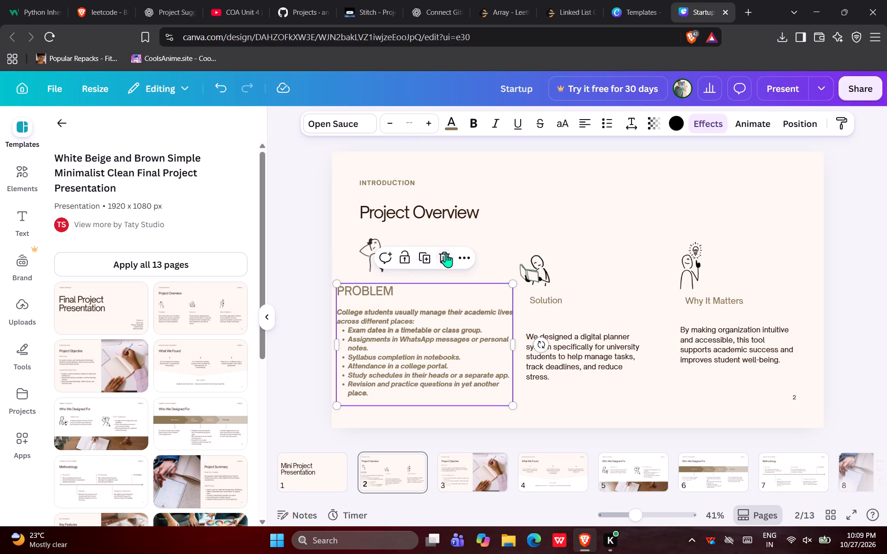
pyautogui.click(471, 224)
# Raise the Solution and Why It Matters illustrations, aligning the Solution one with the left edge of its body text.
pyautogui.moveTo(543, 280); pyautogui.dragTo(544, 272)
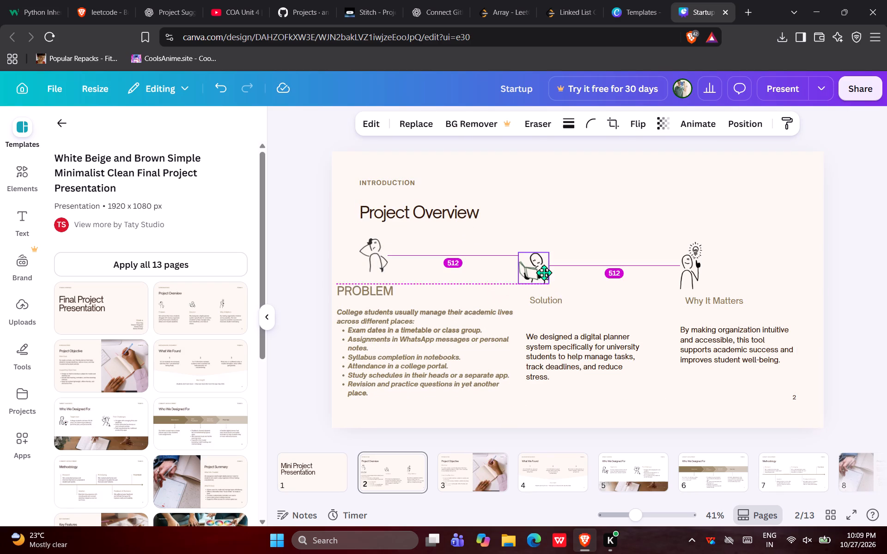
pyautogui.moveTo(544, 272); pyautogui.dragTo(549, 269)
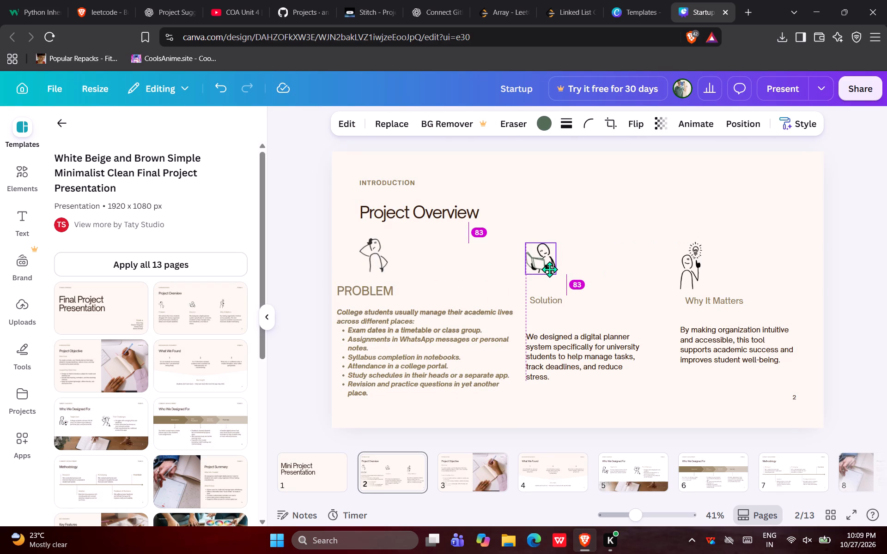
pyautogui.moveTo(549, 269); pyautogui.dragTo(549, 267)
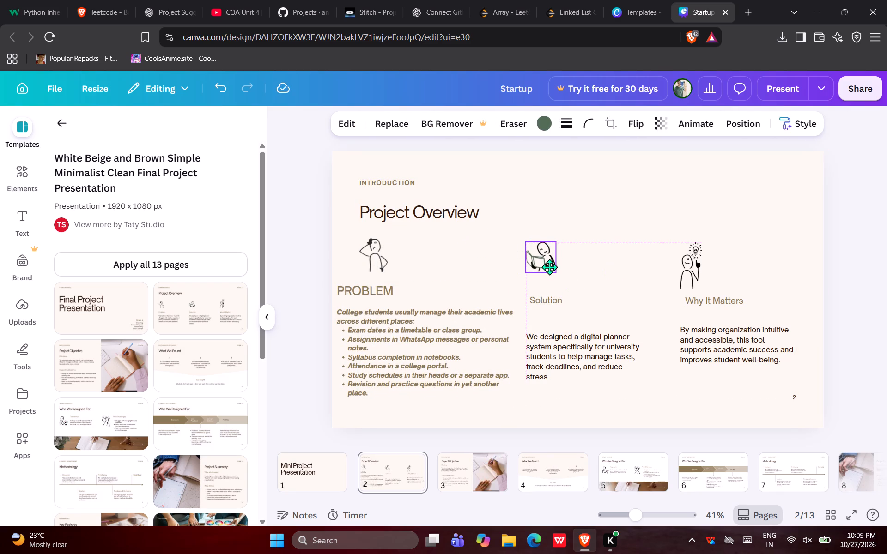
pyautogui.moveTo(549, 267); pyautogui.dragTo(549, 266)
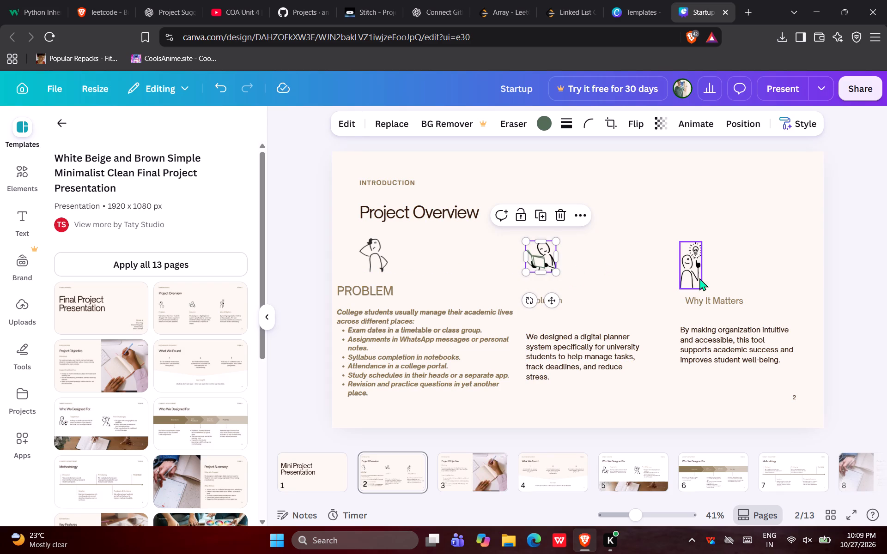
pyautogui.moveTo(699, 277); pyautogui.dragTo(695, 260)
# Move the Why It Matters and Solution headings up, level with the PROBLEM heading.
pyautogui.moveTo(711, 298); pyautogui.dragTo(711, 290)
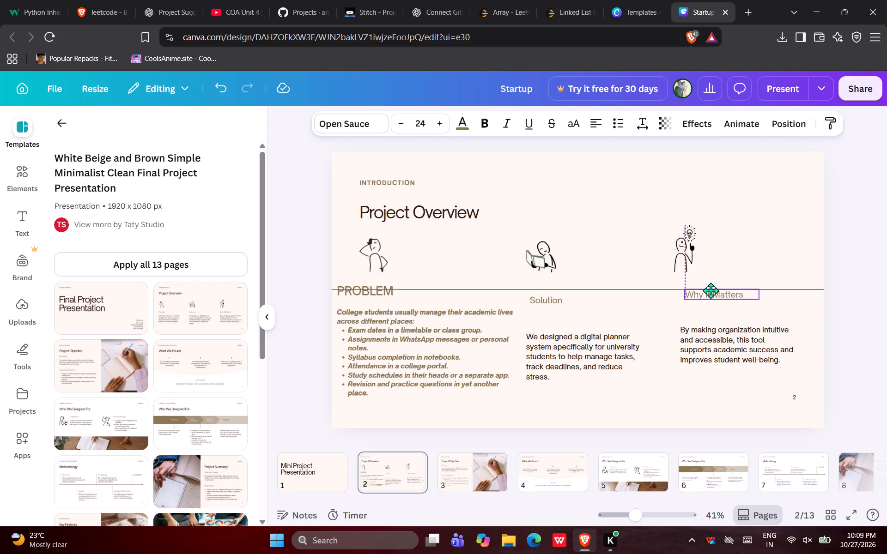
pyautogui.moveTo(711, 290); pyautogui.dragTo(709, 283)
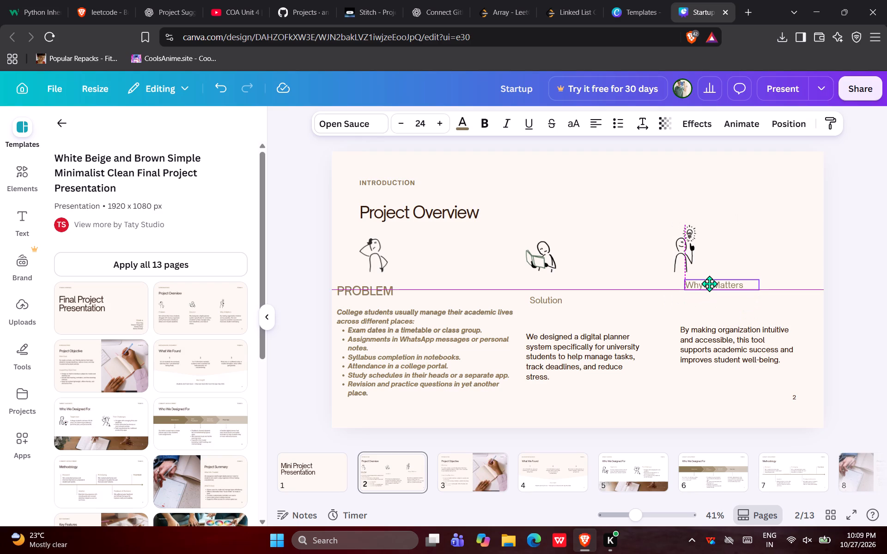
pyautogui.moveTo(709, 283); pyautogui.dragTo(709, 285)
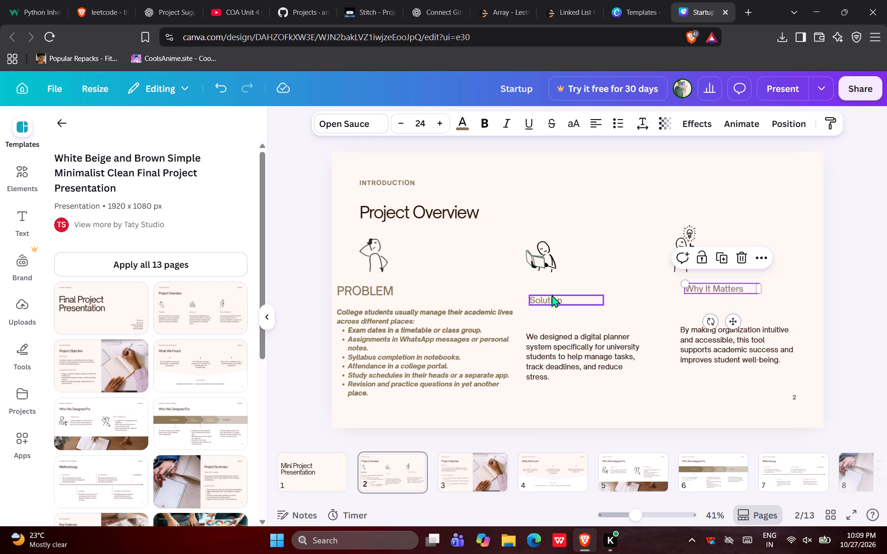
pyautogui.moveTo(552, 295); pyautogui.dragTo(557, 283)
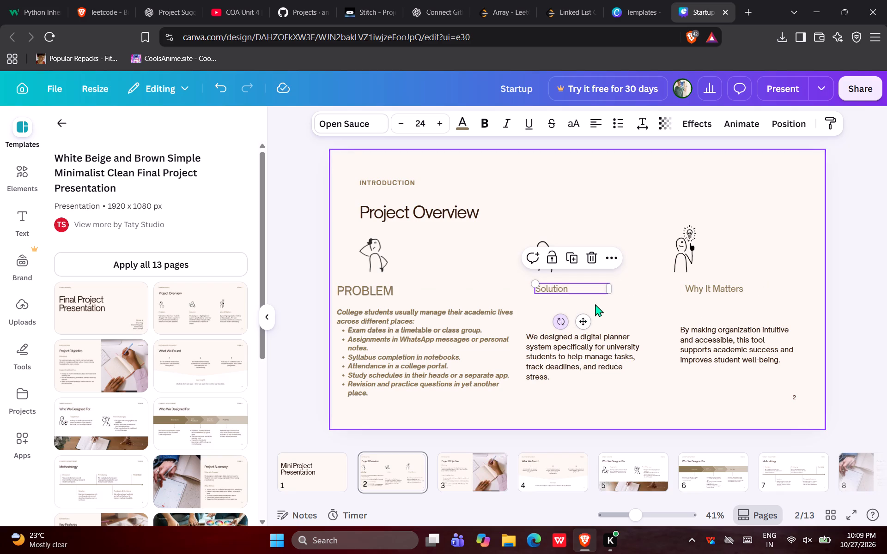
pyautogui.click(601, 301)
# Delete the Solution heading text box above its body text.
pyautogui.click(579, 291)
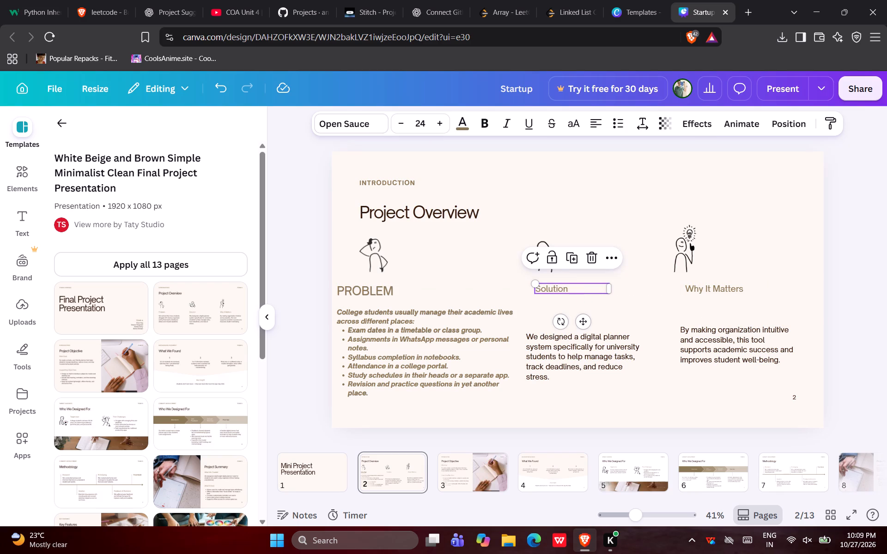
pyautogui.press('BackSpace')
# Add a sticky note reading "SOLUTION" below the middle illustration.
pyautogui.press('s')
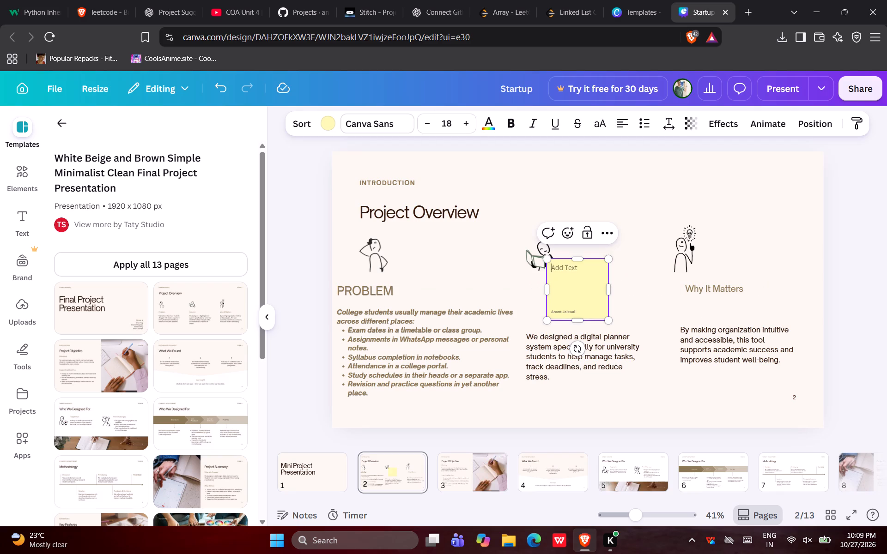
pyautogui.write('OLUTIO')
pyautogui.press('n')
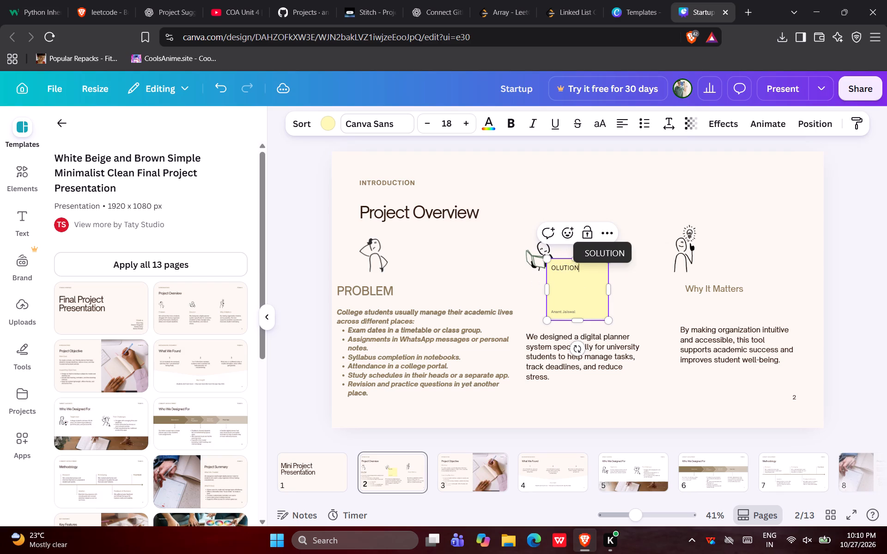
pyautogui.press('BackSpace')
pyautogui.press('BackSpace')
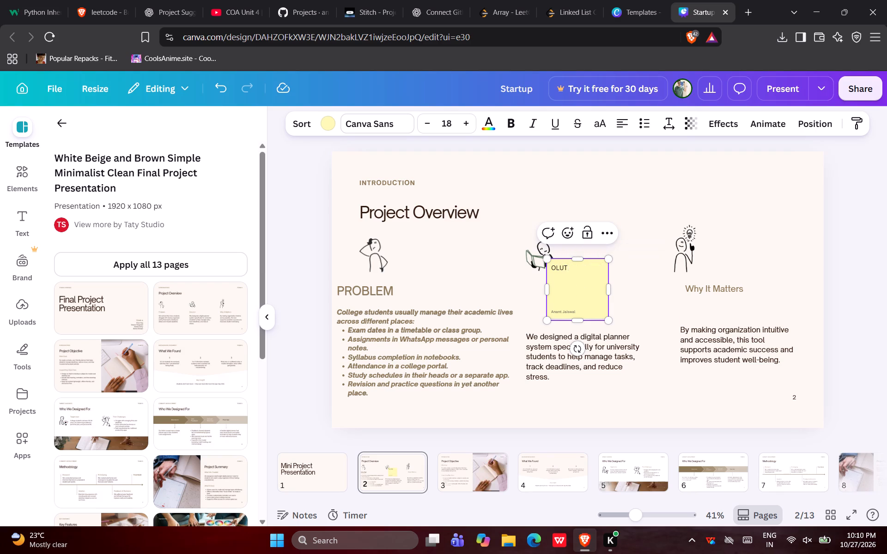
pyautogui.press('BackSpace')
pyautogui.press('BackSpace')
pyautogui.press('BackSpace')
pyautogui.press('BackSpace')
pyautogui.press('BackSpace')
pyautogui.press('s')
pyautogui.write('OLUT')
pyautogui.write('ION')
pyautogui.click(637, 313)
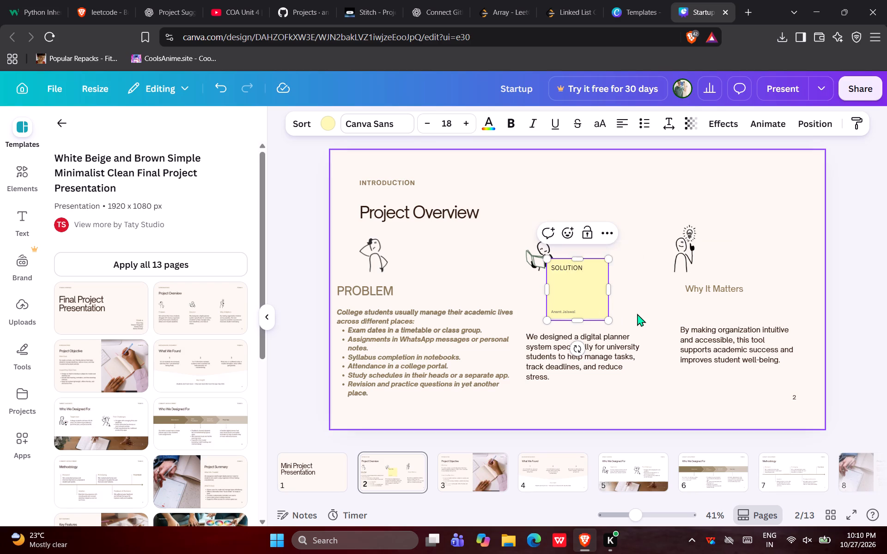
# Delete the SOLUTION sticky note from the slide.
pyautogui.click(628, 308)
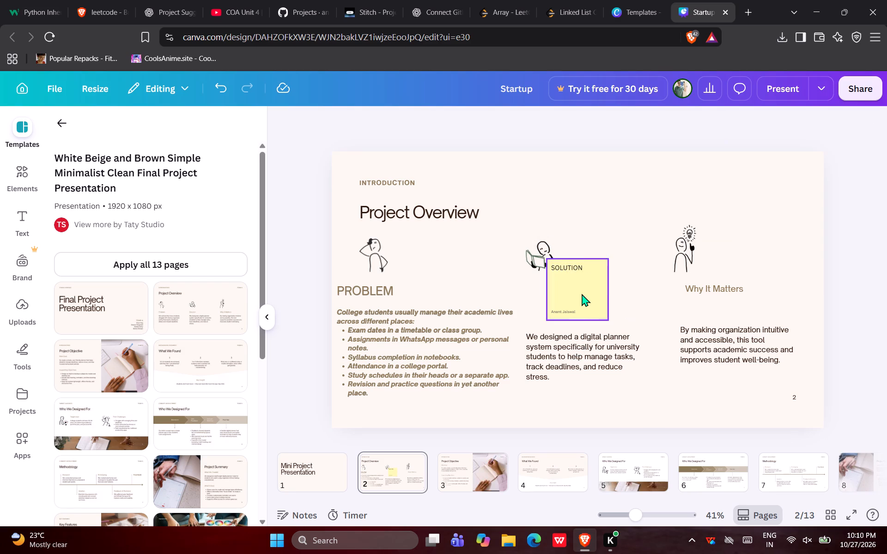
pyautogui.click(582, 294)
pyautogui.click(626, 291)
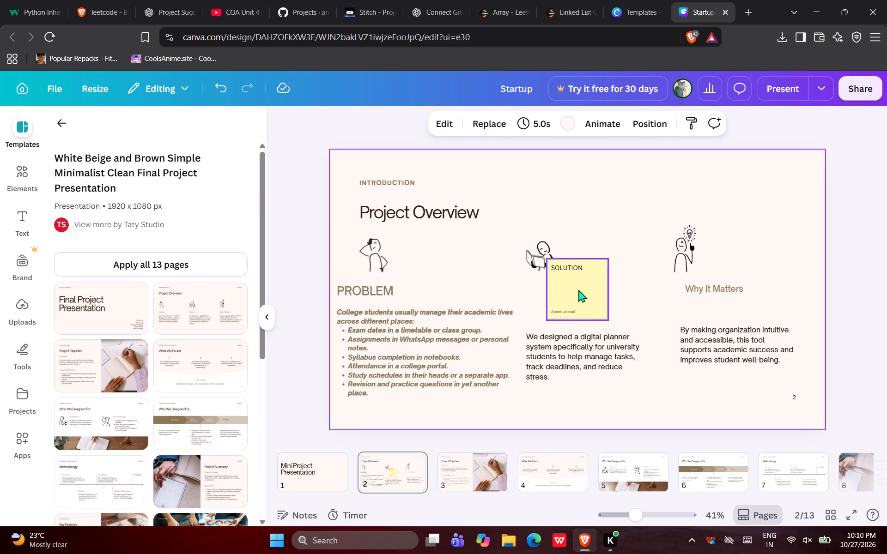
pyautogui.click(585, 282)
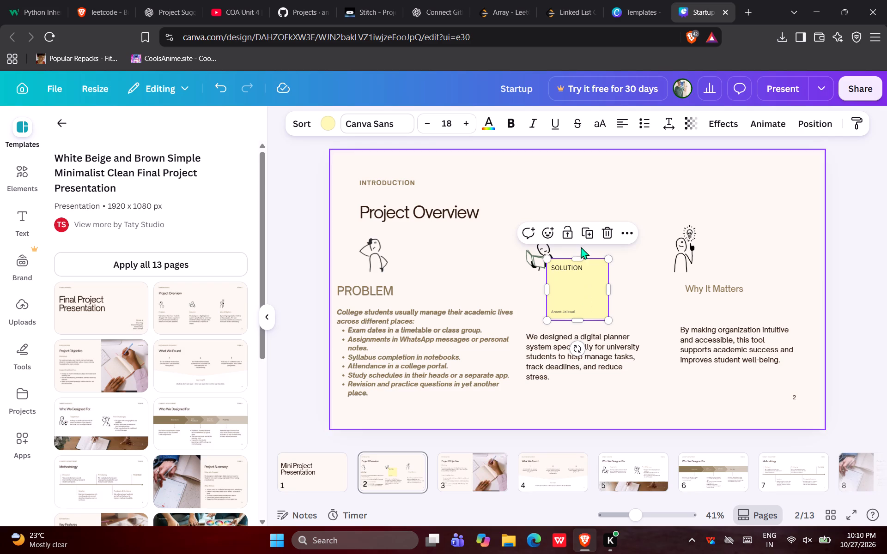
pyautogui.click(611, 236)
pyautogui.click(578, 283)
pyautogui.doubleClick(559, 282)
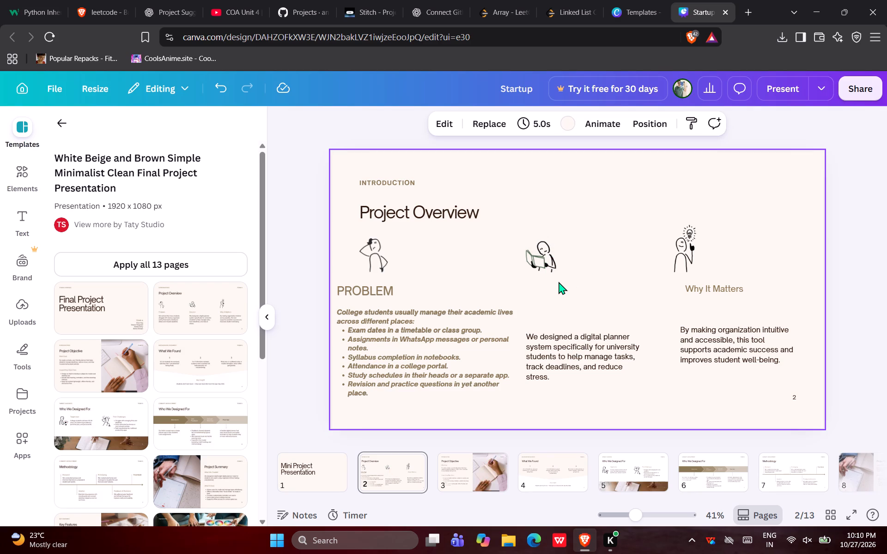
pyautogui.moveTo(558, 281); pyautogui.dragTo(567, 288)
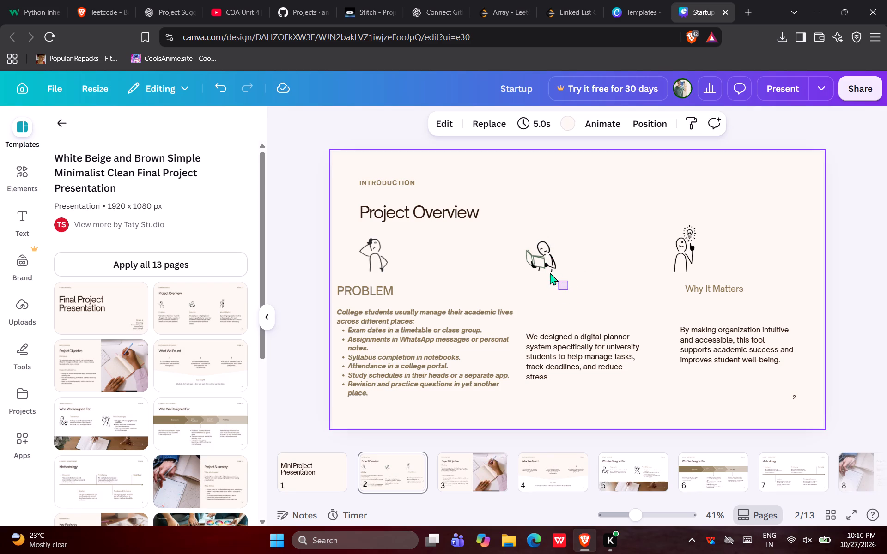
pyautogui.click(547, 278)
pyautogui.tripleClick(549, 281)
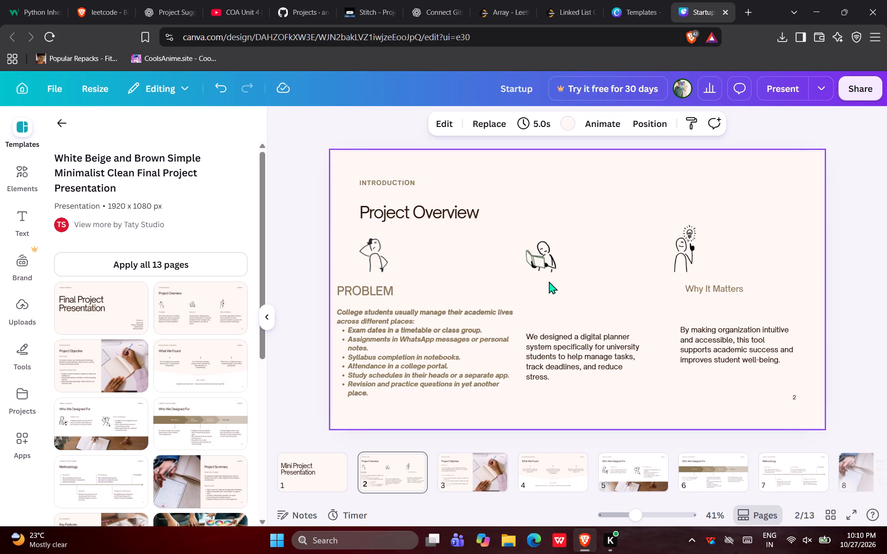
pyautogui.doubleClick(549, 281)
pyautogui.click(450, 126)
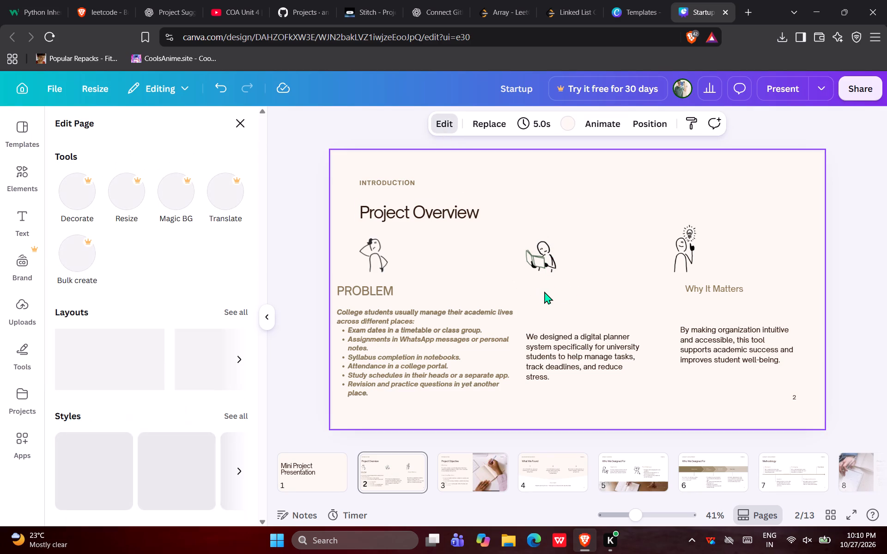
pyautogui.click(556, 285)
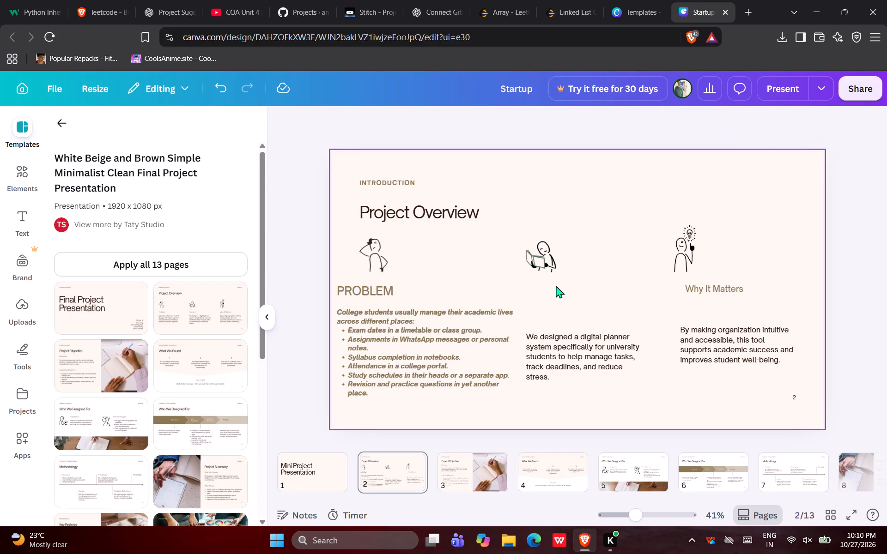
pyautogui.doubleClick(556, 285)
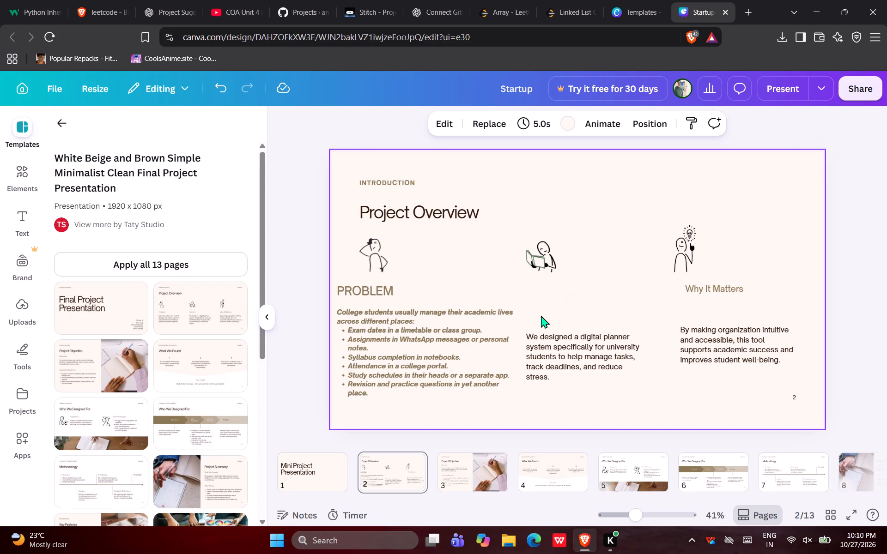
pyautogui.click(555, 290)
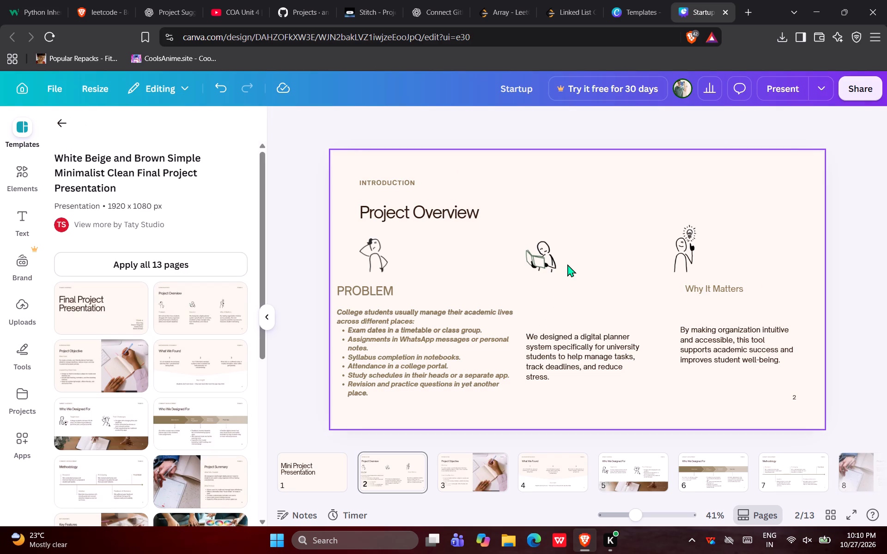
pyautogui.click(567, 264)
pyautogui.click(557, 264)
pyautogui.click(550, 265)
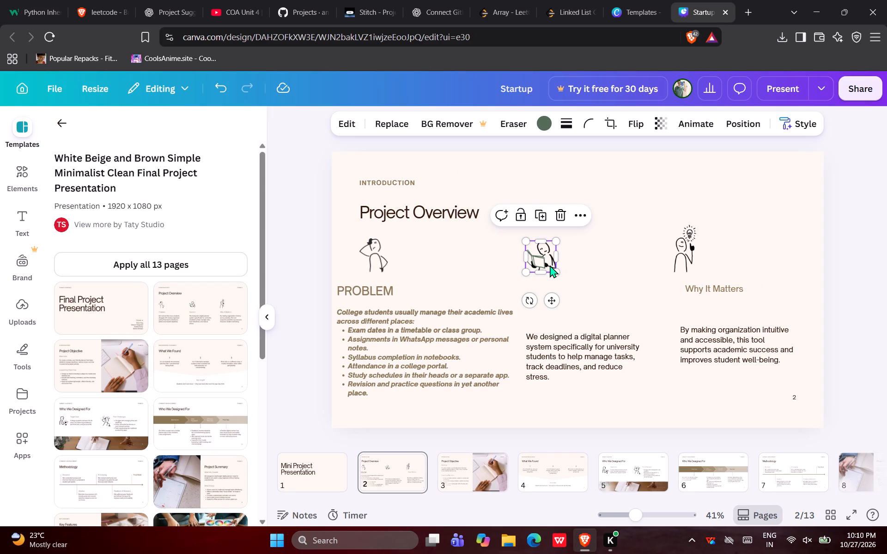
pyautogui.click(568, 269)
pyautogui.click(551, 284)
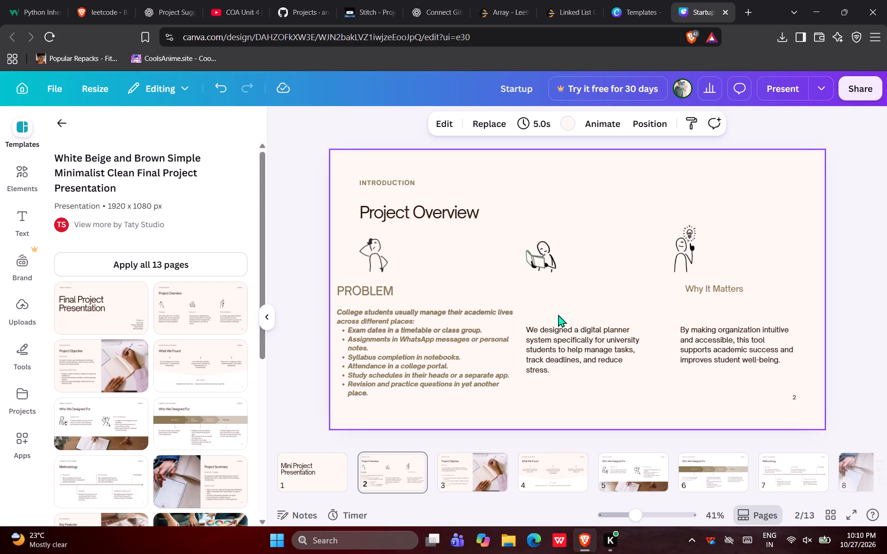
pyautogui.tripleClick(546, 294)
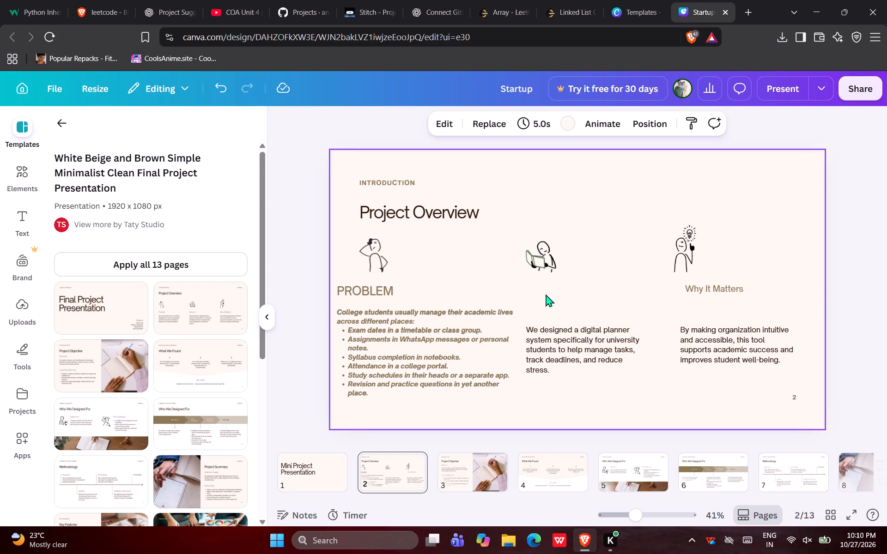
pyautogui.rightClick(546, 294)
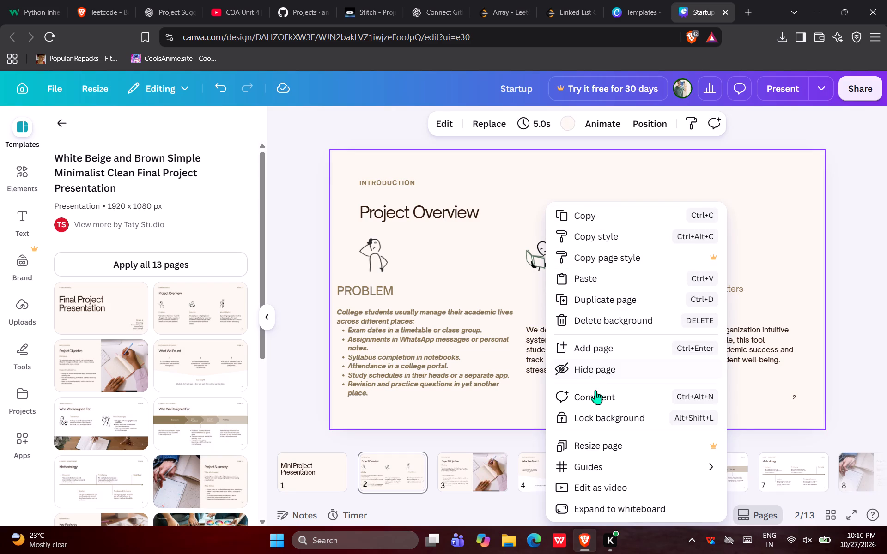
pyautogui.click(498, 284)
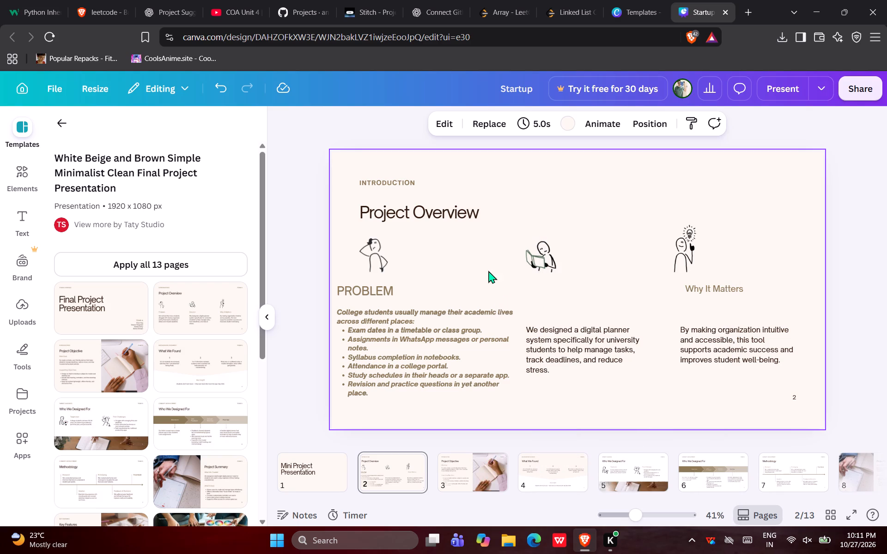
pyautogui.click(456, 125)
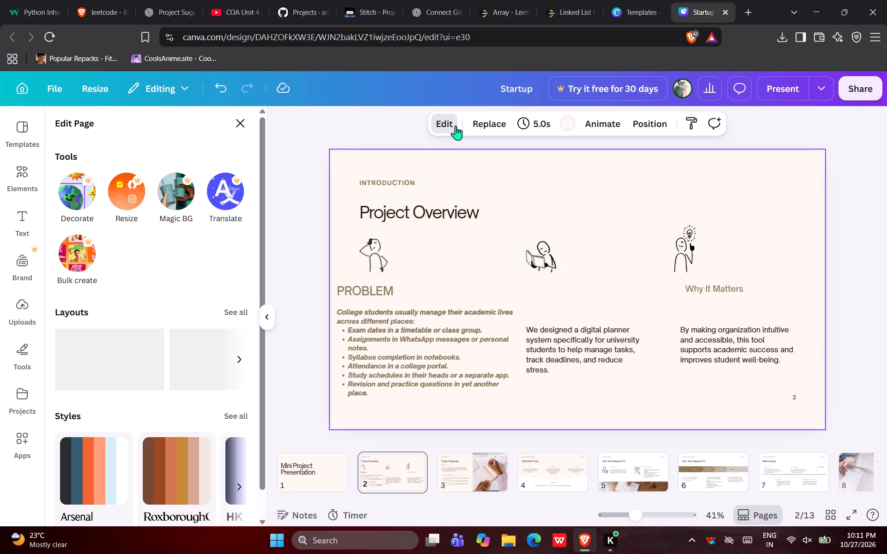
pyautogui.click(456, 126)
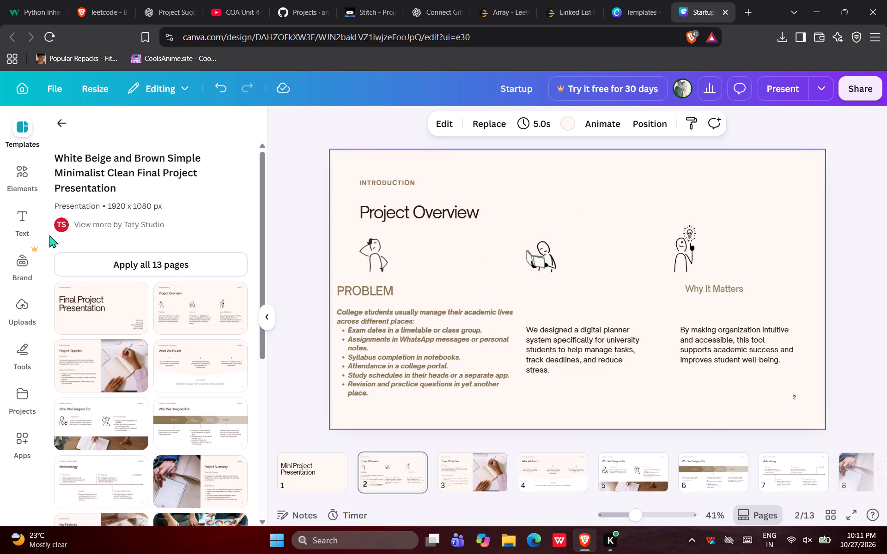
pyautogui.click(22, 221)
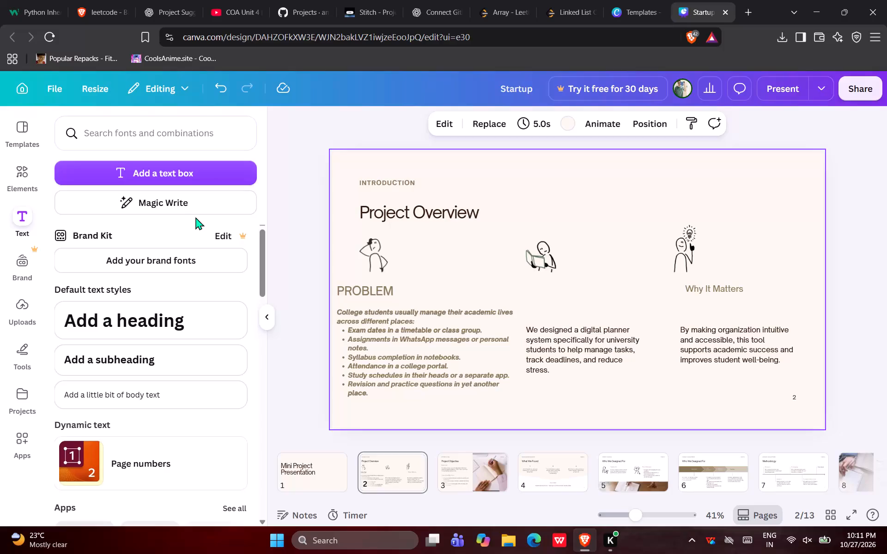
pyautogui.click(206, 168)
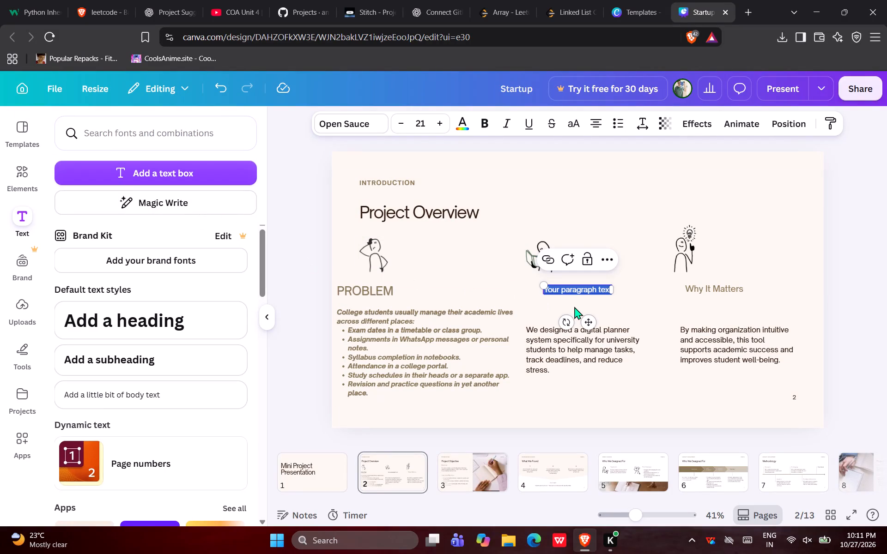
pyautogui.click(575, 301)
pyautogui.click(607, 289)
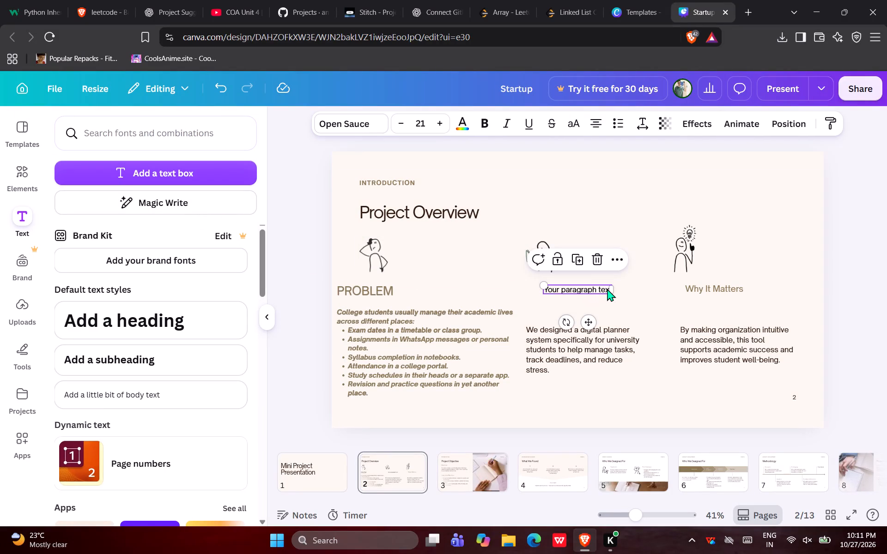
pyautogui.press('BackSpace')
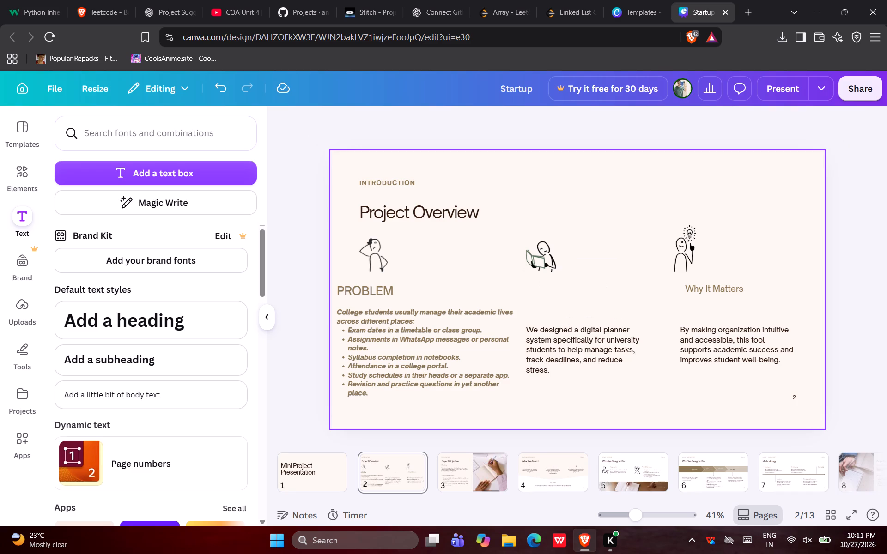
# Add a text box reading "SOLUTION" below the middle illustration on the Project Overview slide.
pyautogui.press('t')
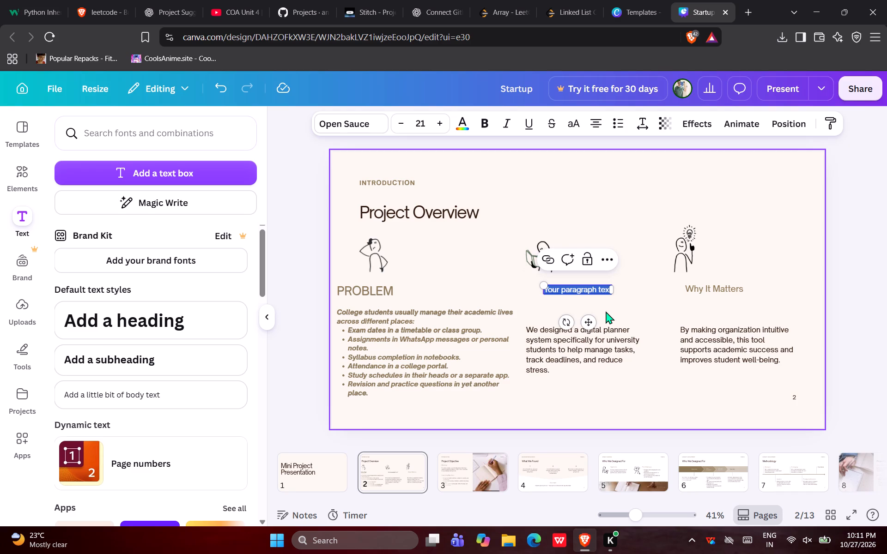
pyautogui.press('BackSpace')
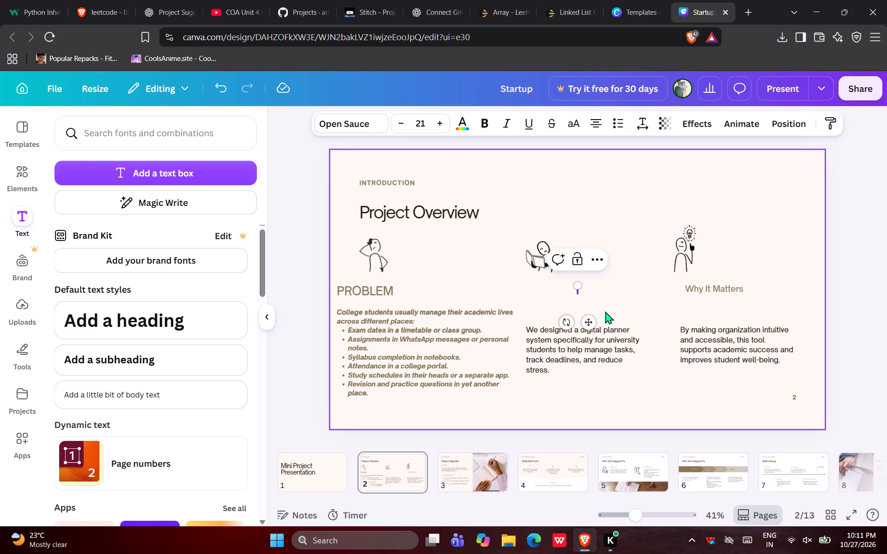
pyautogui.write('SO')
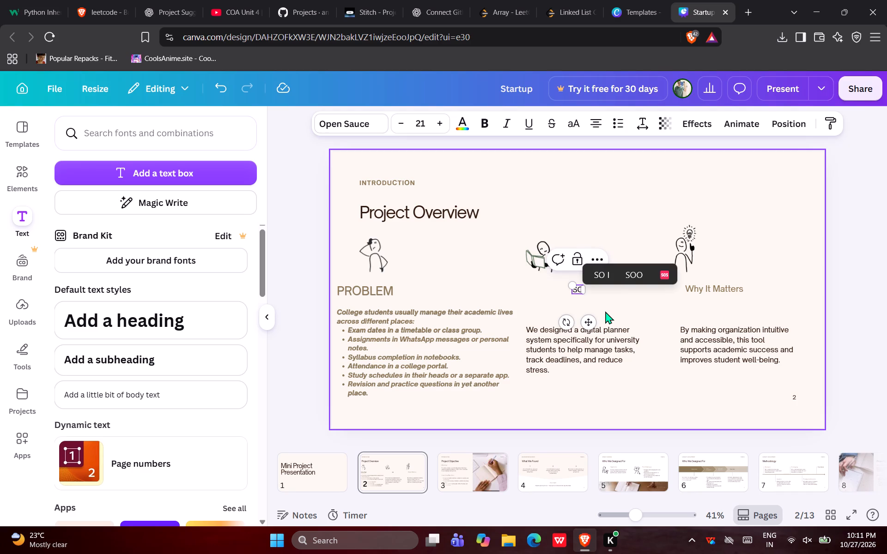
pyautogui.press('BackSpace')
pyautogui.write('OL')
pyautogui.press('u')
pyautogui.write('TION')
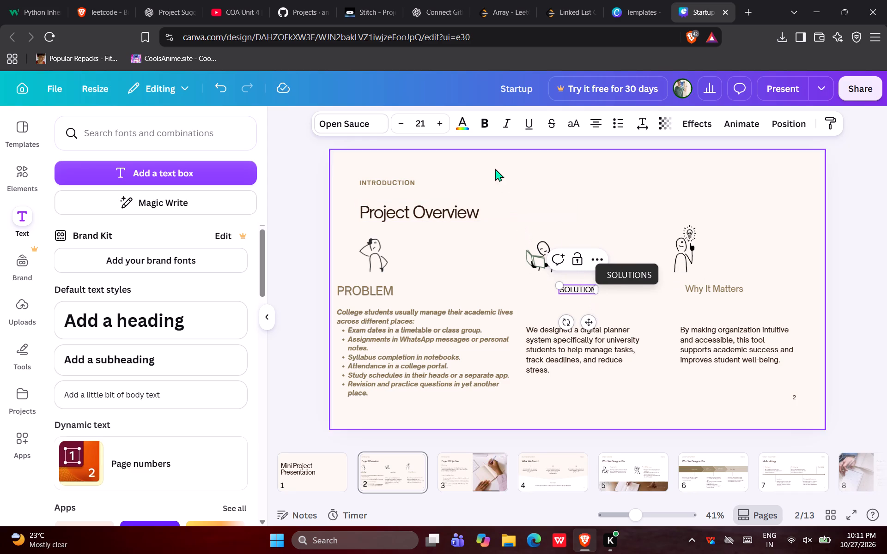
# Make the SOLUTION heading bold and set its font size to 38.
pyautogui.click(486, 122)
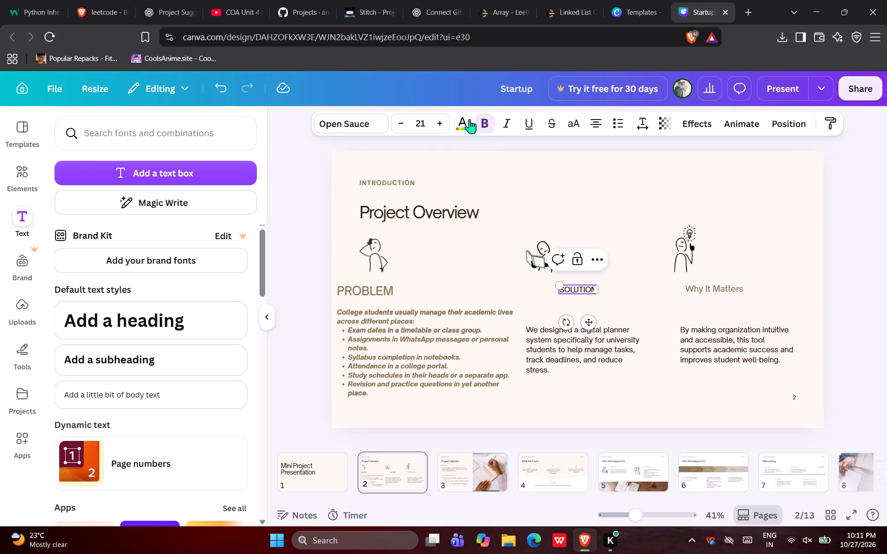
pyautogui.tripleClick(442, 123)
pyautogui.tripleClick(442, 123)
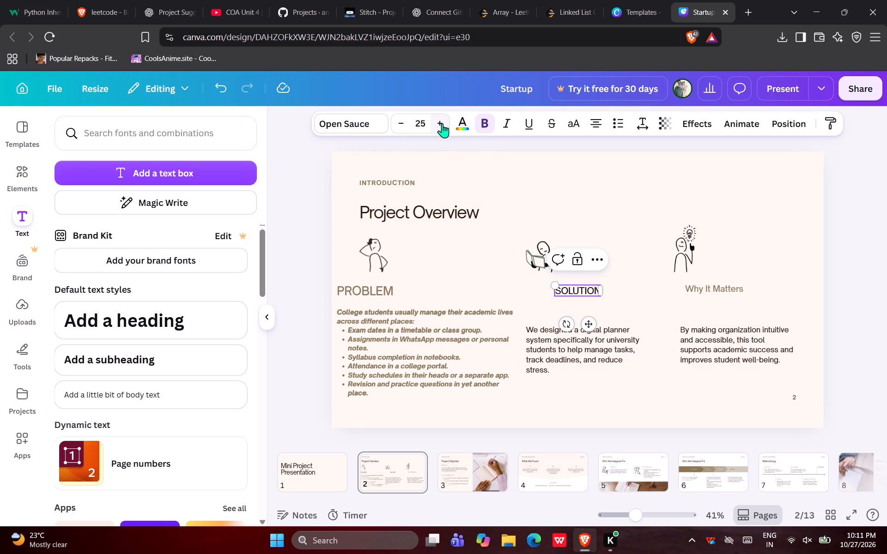
pyautogui.click(442, 123)
pyautogui.tripleClick(442, 123)
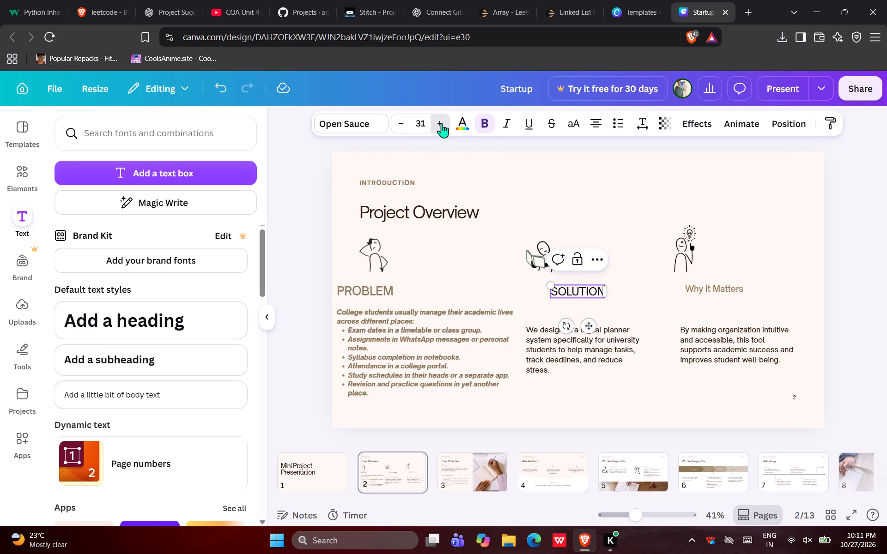
pyautogui.tripleClick(442, 123)
pyautogui.click(442, 123)
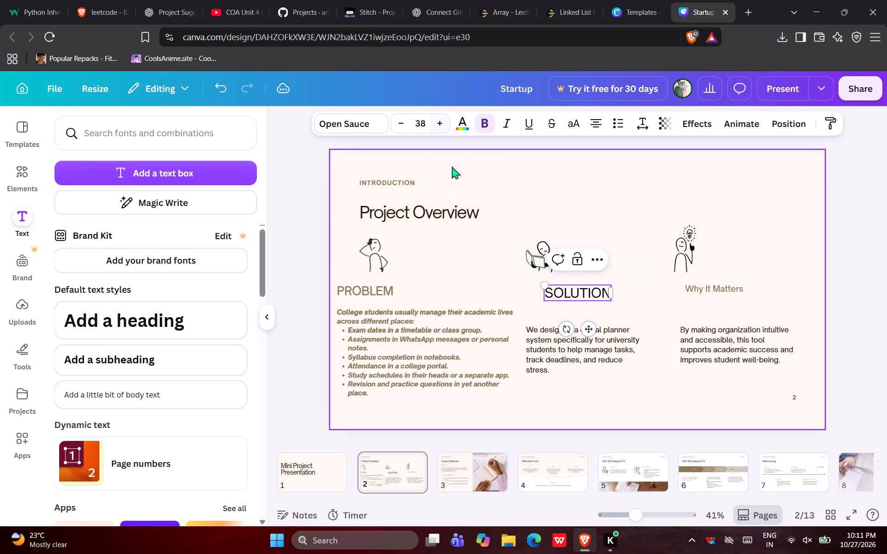
pyautogui.click(550, 313)
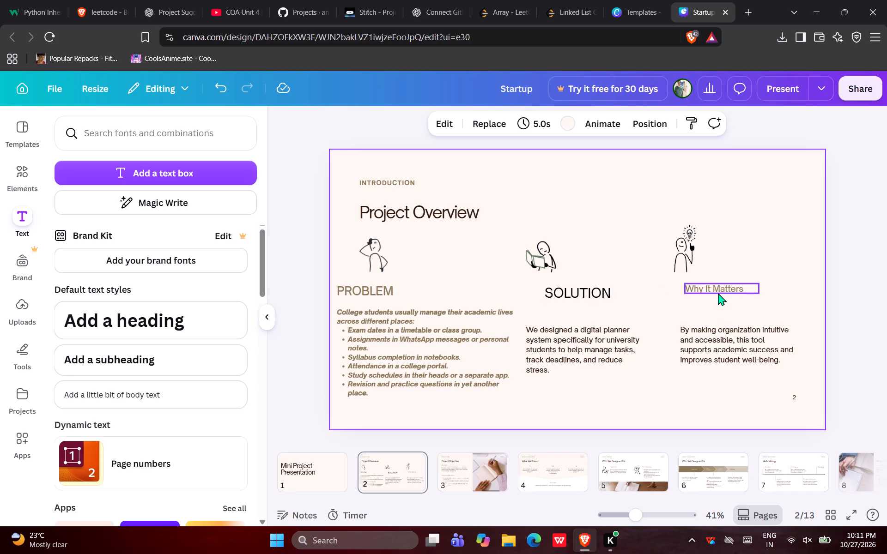
# Select the Why It Matters heading text box on the Project Overview slide.
pyautogui.click(744, 290)
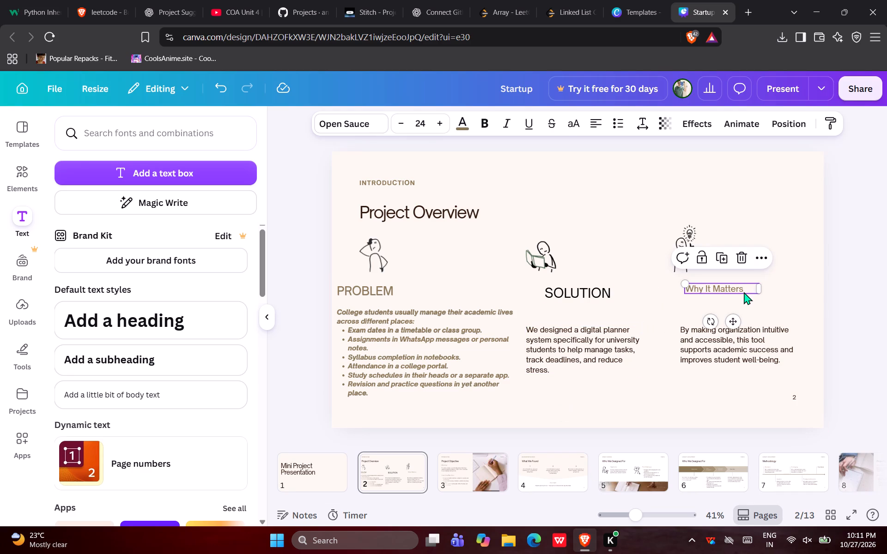
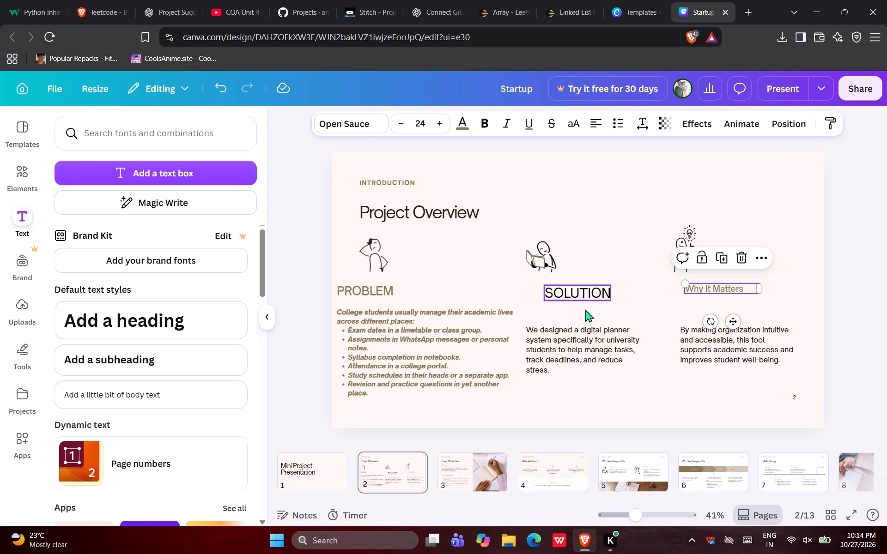
# Delete the Why It Matters heading text box from the Project Overview slide.
pyautogui.click(654, 314)
pyautogui.click(741, 291)
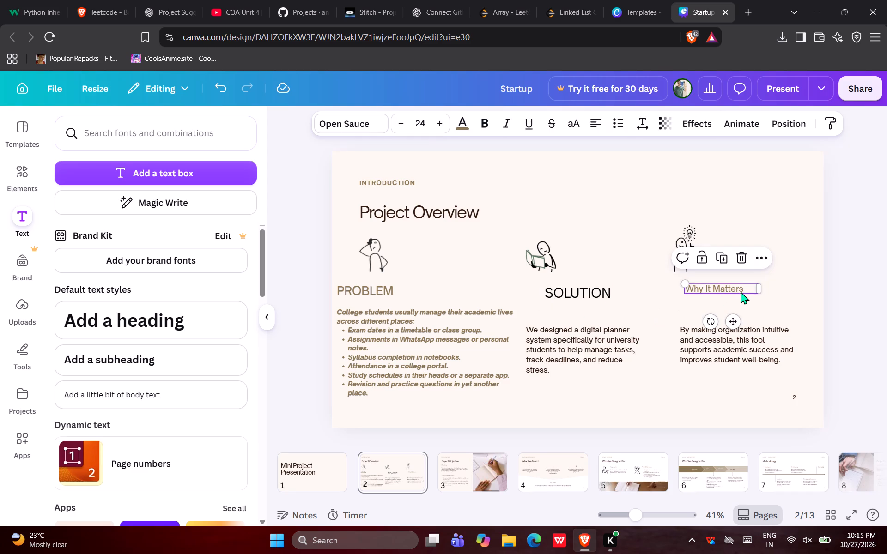
pyautogui.click(745, 259)
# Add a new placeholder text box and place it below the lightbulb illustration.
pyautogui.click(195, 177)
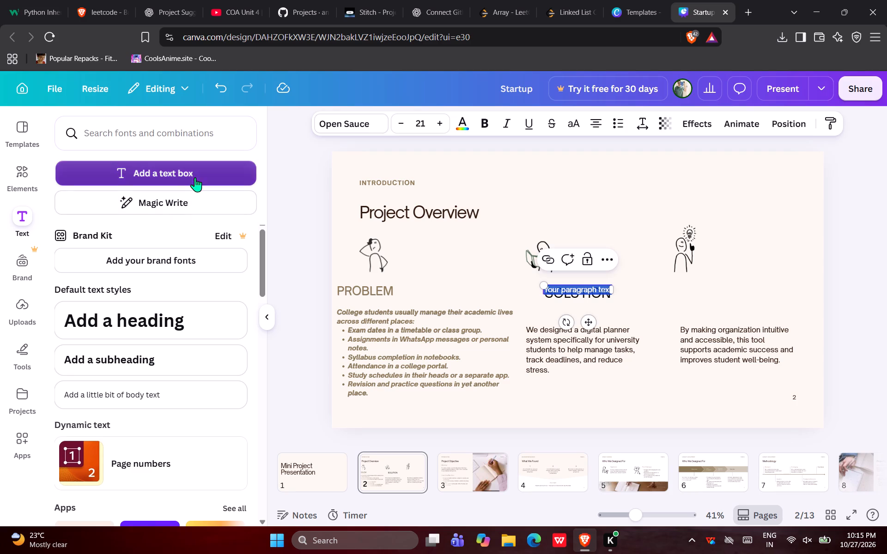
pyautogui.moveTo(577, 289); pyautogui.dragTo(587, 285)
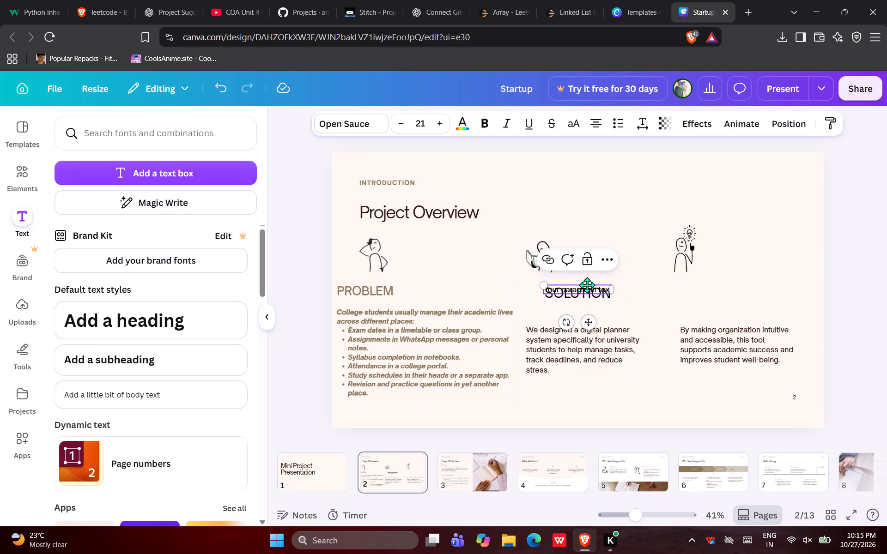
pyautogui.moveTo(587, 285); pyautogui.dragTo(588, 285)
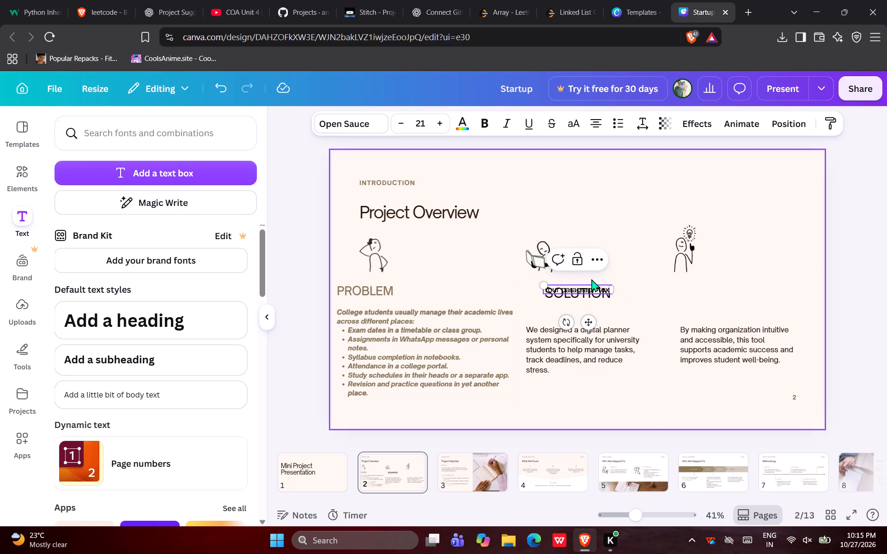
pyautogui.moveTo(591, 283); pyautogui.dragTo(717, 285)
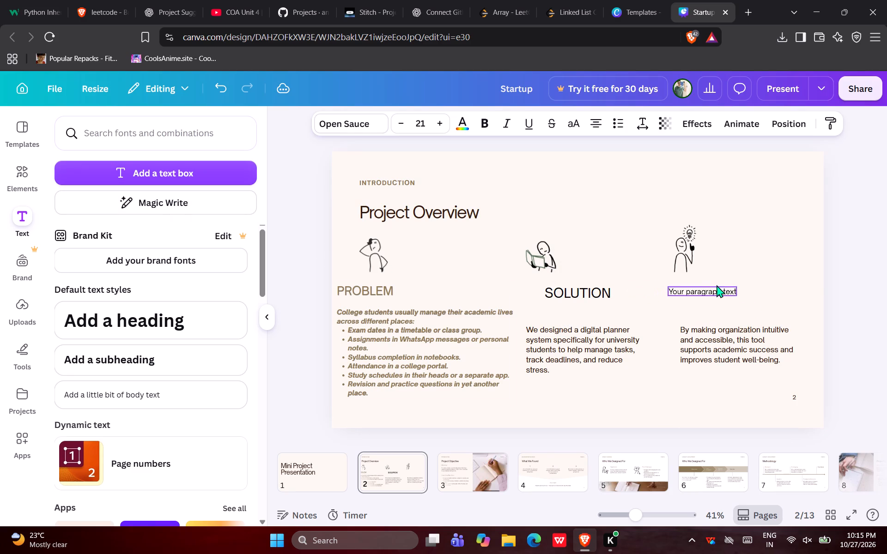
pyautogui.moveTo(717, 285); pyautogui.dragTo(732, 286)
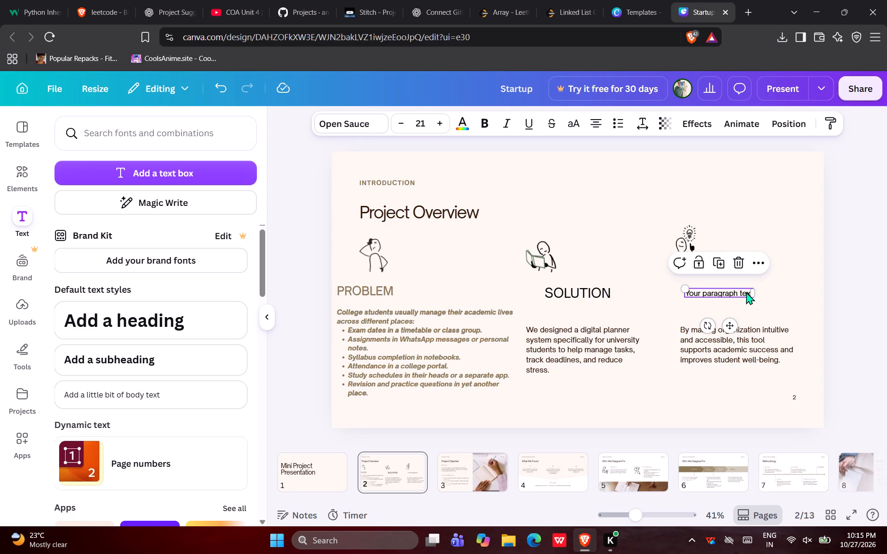
# Enter "S MATTER" as heading text in a text box below the lightbulb illustration.
pyautogui.write('WH')
pyautogui.press('y')
pyautogui.press('space')
pyautogui.press('i')
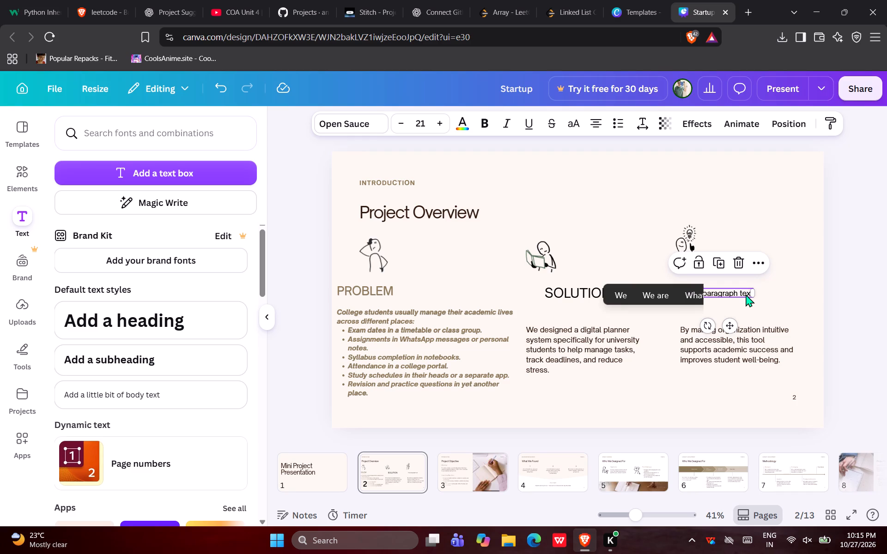
pyautogui.write('TS M')
pyautogui.press('a')
pyautogui.press('t')
pyautogui.write('TER')
pyautogui.press('Return')
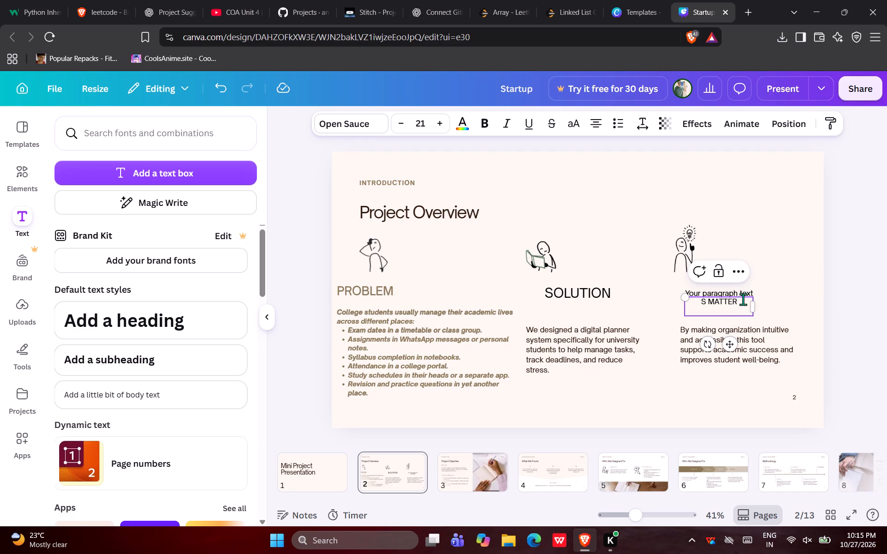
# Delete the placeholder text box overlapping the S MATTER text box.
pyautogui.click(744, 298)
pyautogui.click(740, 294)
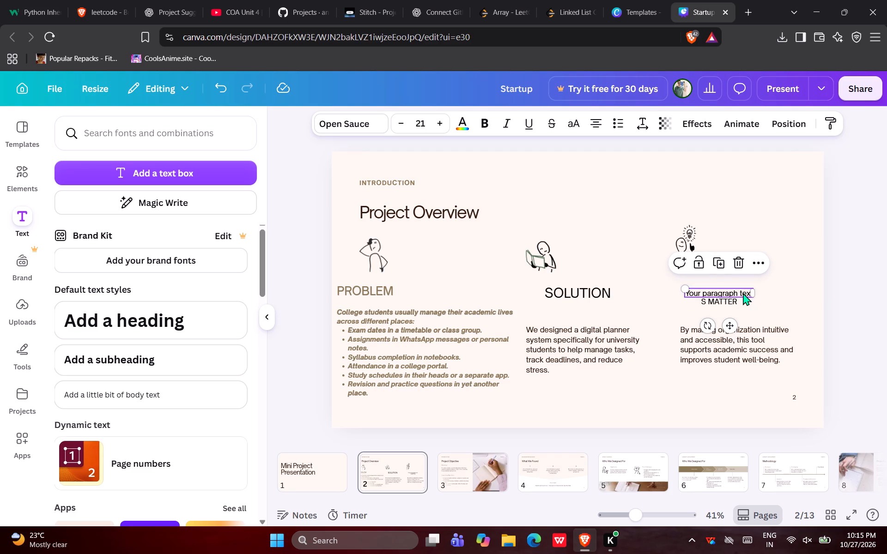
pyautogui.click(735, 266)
# Move the S MATTER text box up, level with the SOLUTION heading.
pyautogui.moveTo(736, 298); pyautogui.dragTo(733, 283)
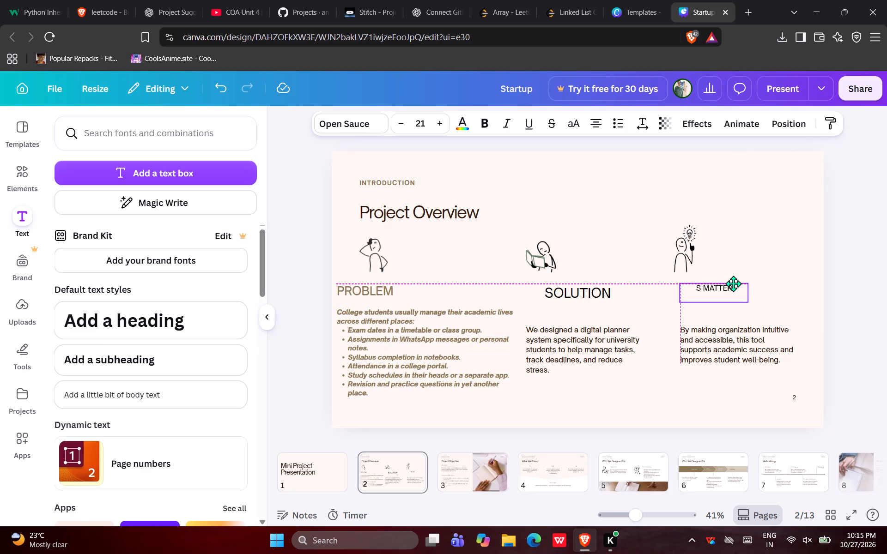
pyautogui.moveTo(733, 283); pyautogui.dragTo(735, 285)
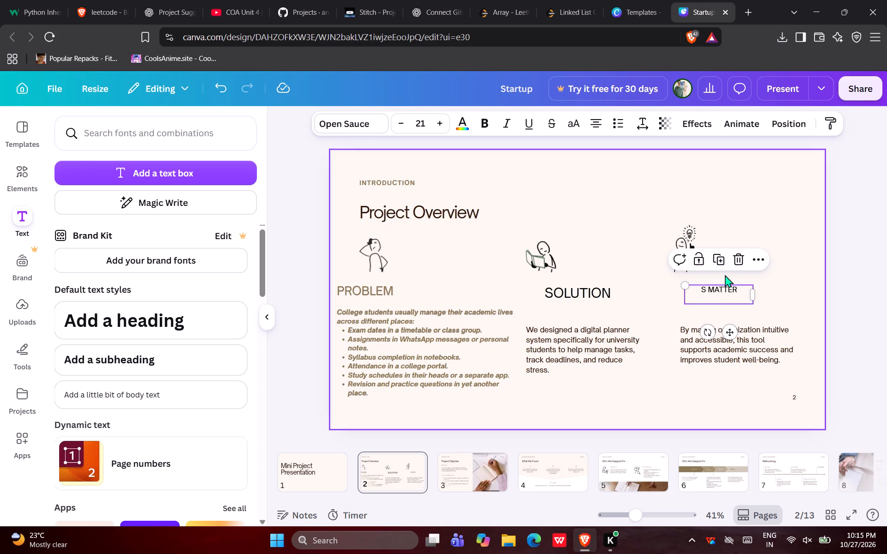
# Change the S MATTER heading text to "WHY ITS MATTER".
pyautogui.rightClick(723, 285)
pyautogui.click(719, 291)
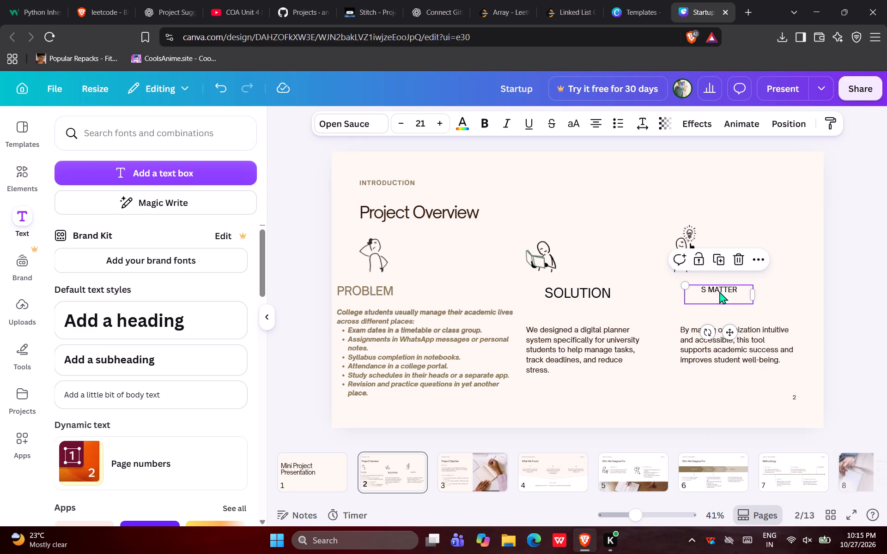
pyautogui.click(736, 289)
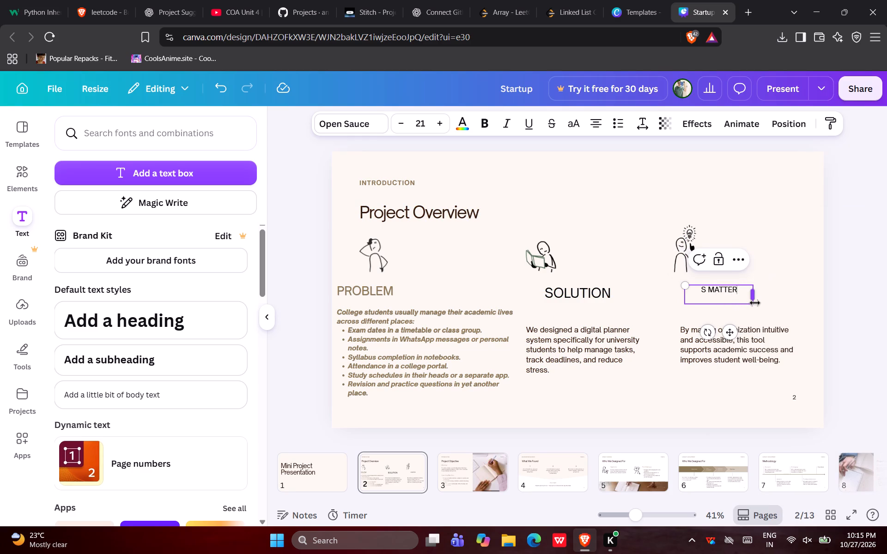
pyautogui.press('Left')
pyautogui.press('Left')
pyautogui.press('Left')
pyautogui.press('Left')
pyautogui.press('Left')
pyautogui.press('Left')
pyautogui.press('Left')
pyautogui.press('BackSpace')
pyautogui.write('WHY')
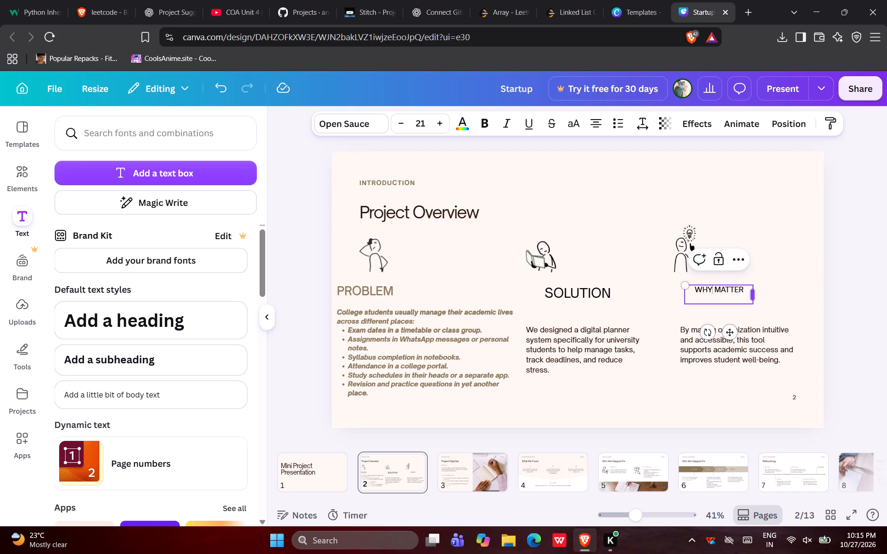
pyautogui.press('space')
pyautogui.write('ITS')
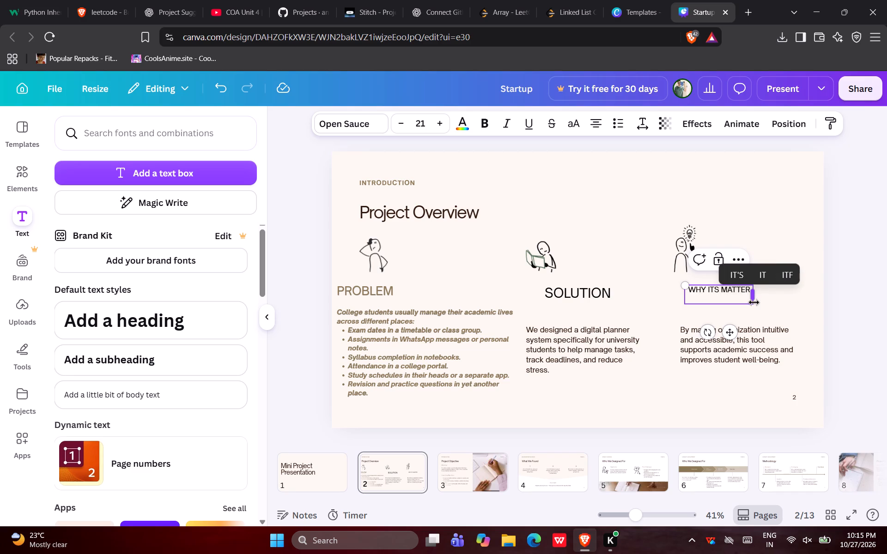
# Turn on bold for the WHY ITS MATTER heading and set its font size to 29.
pyautogui.click(483, 119)
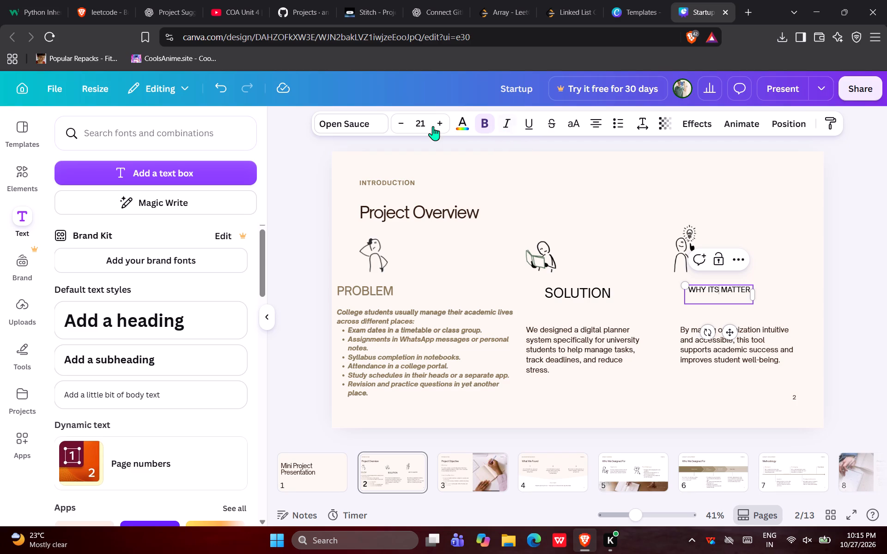
pyautogui.tripleClick(442, 122)
pyautogui.click(442, 122)
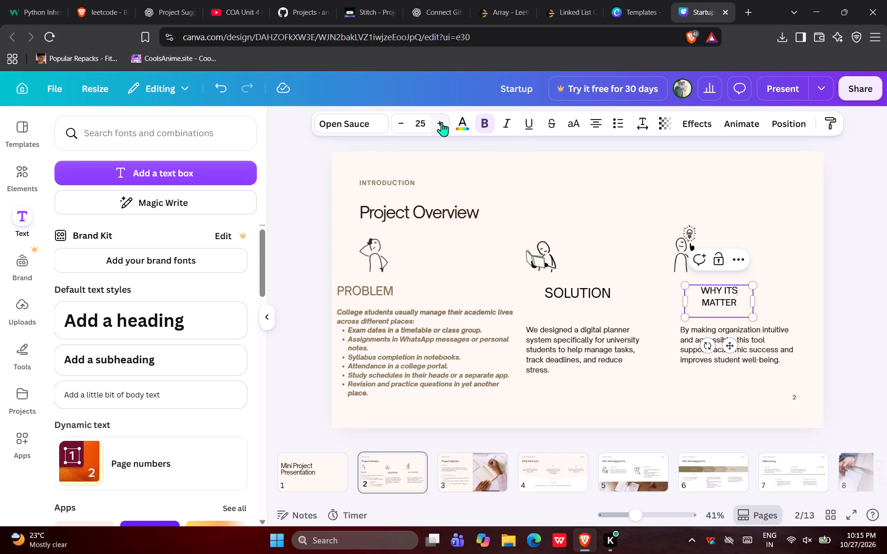
pyautogui.tripleClick(442, 122)
pyautogui.click(442, 122)
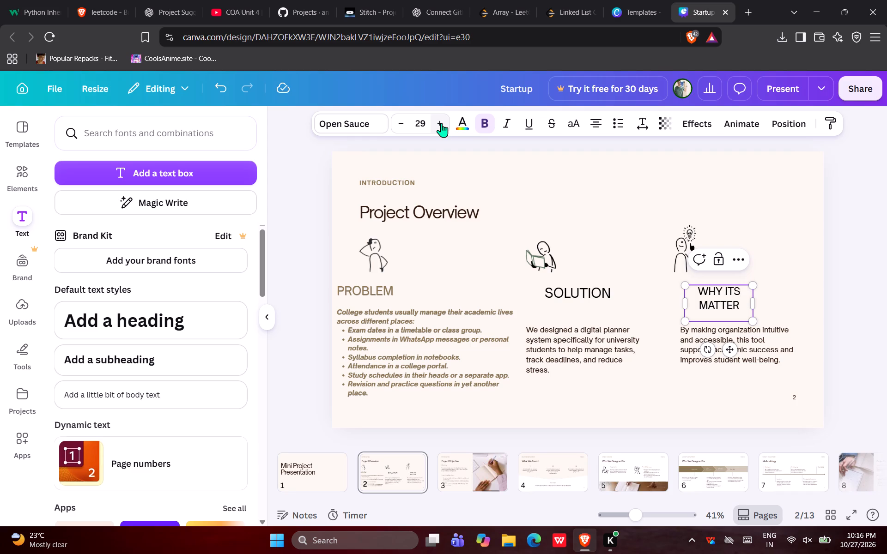
pyautogui.click(661, 284)
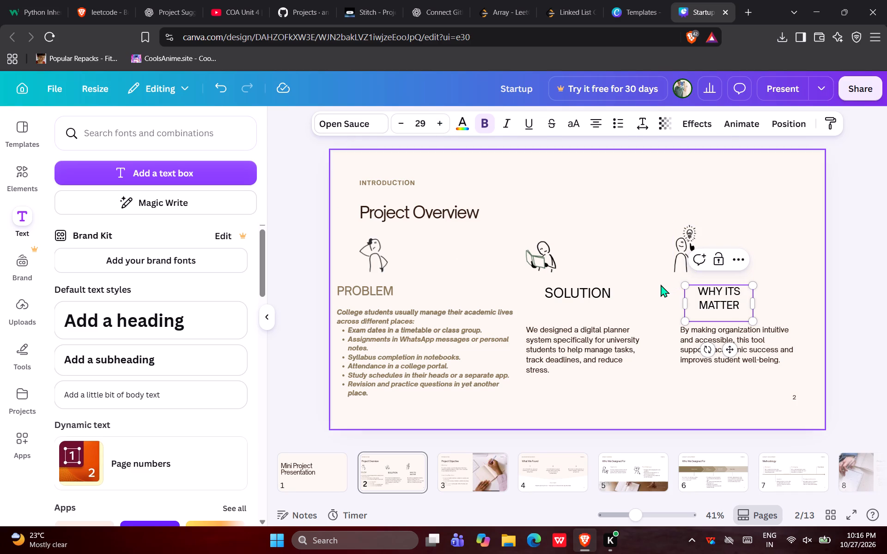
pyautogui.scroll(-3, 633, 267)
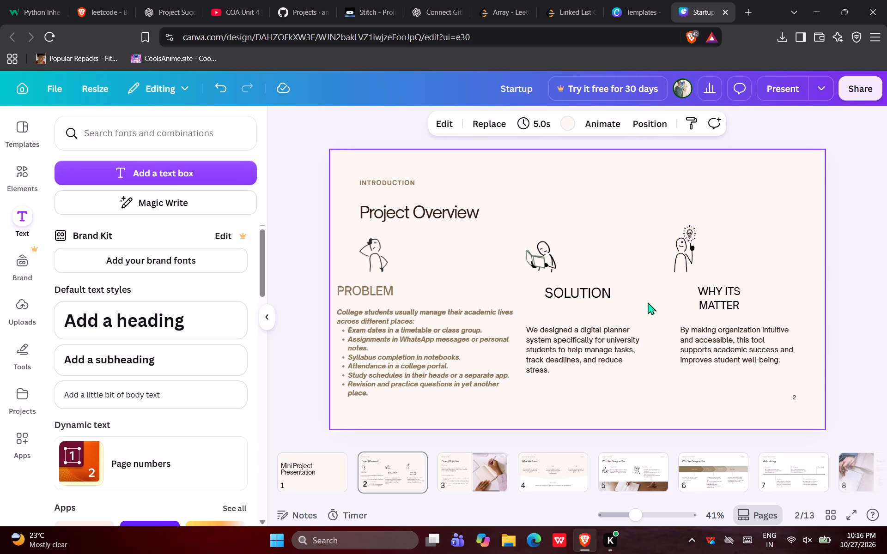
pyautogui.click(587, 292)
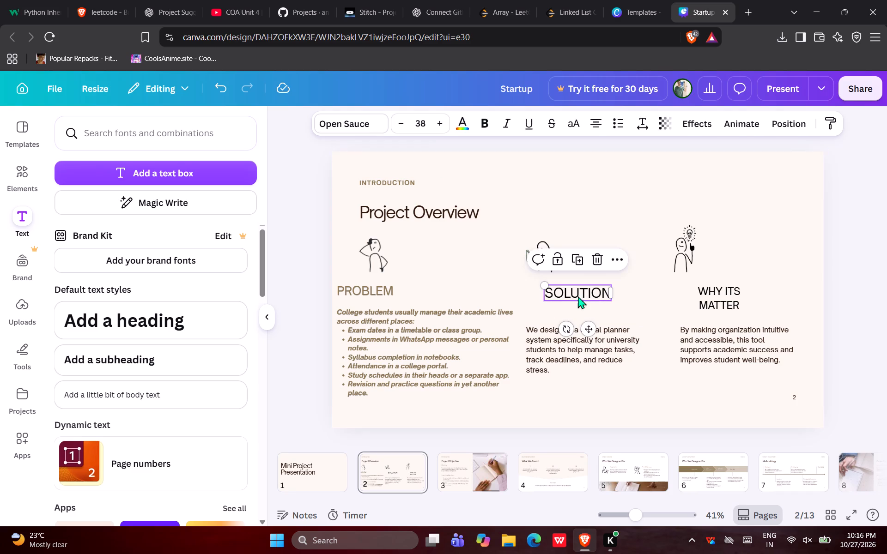
# Remove the word PROBLEM from the top of the text box listing the college students' problems.
pyautogui.click(357, 294)
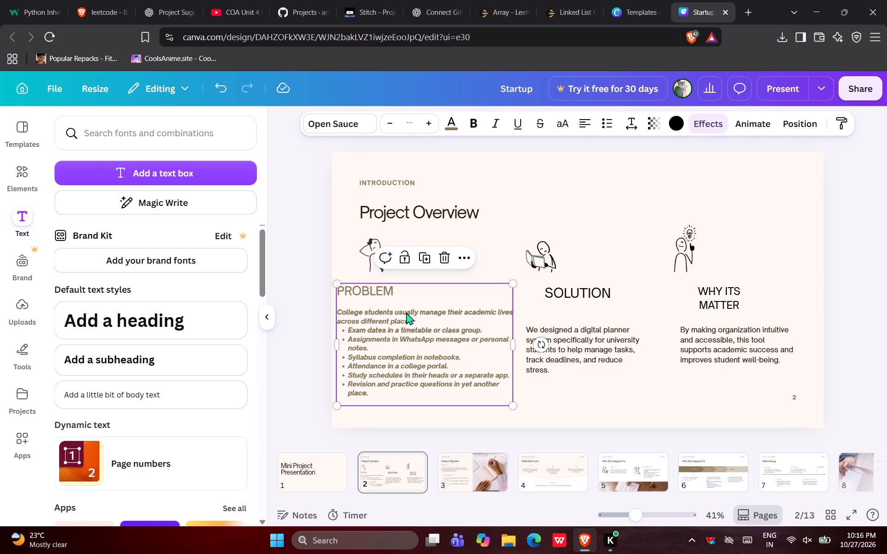
pyautogui.click(396, 289)
pyautogui.press('BackSpace')
pyautogui.press('BackSpace')
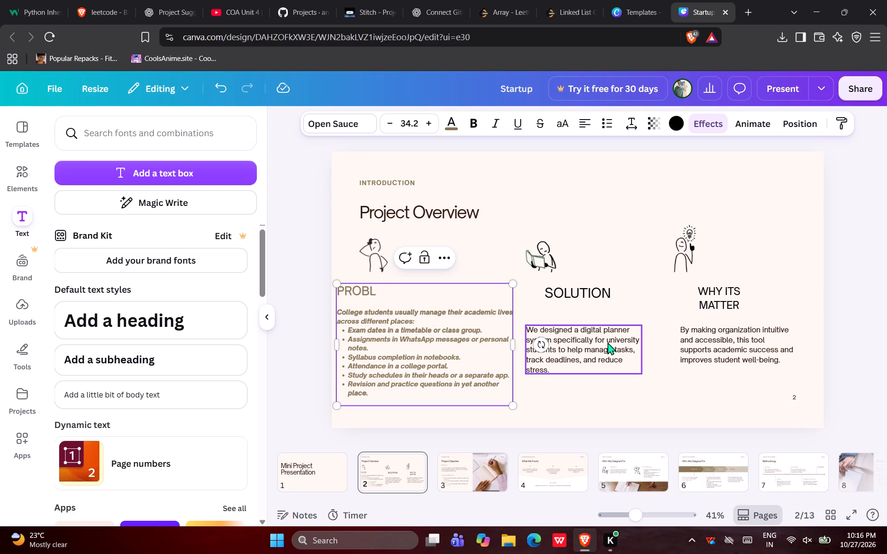
pyautogui.press('BackSpace')
pyautogui.press('BackSpace')
pyautogui.press('BackSpace')
pyautogui.press('BackSpace')
pyautogui.press('BackSpace')
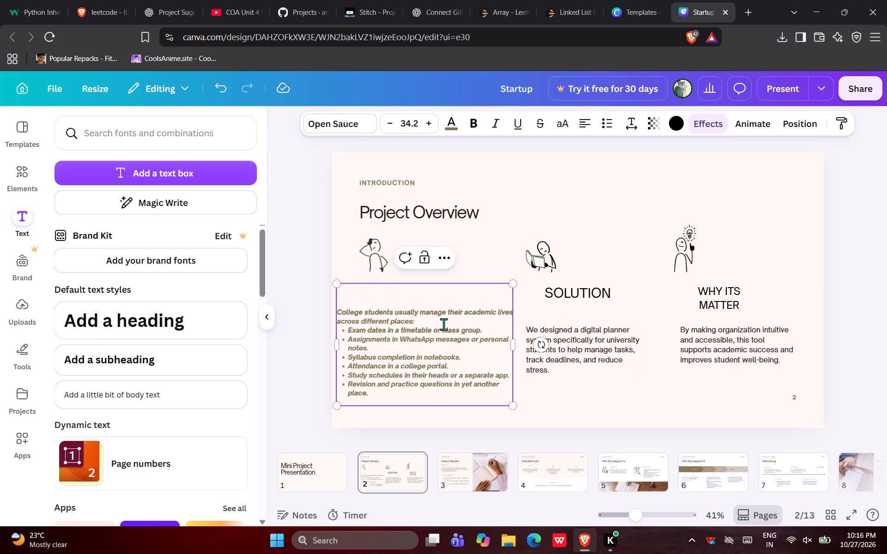
pyautogui.click(462, 299)
pyautogui.click(589, 191)
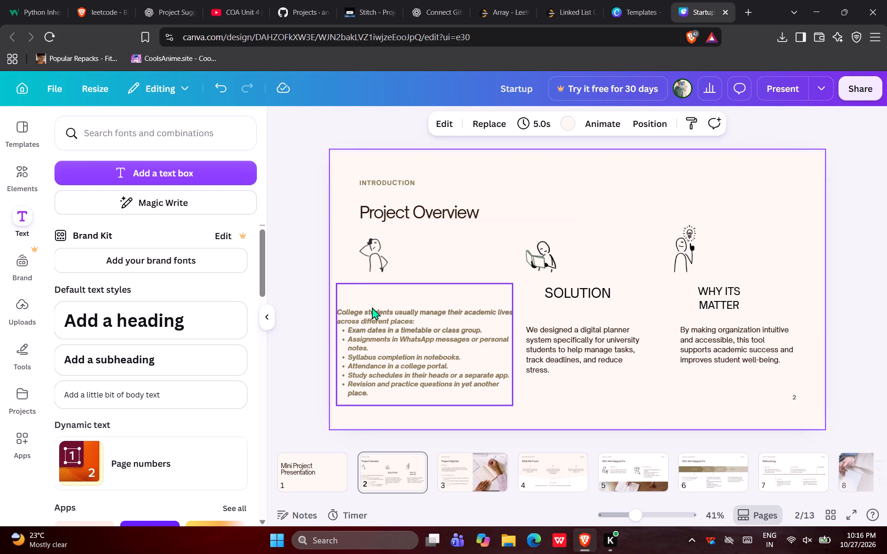
# Move the college students' problem text box slightly down on the Project Overview slide.
pyautogui.moveTo(372, 289); pyautogui.dragTo(373, 293)
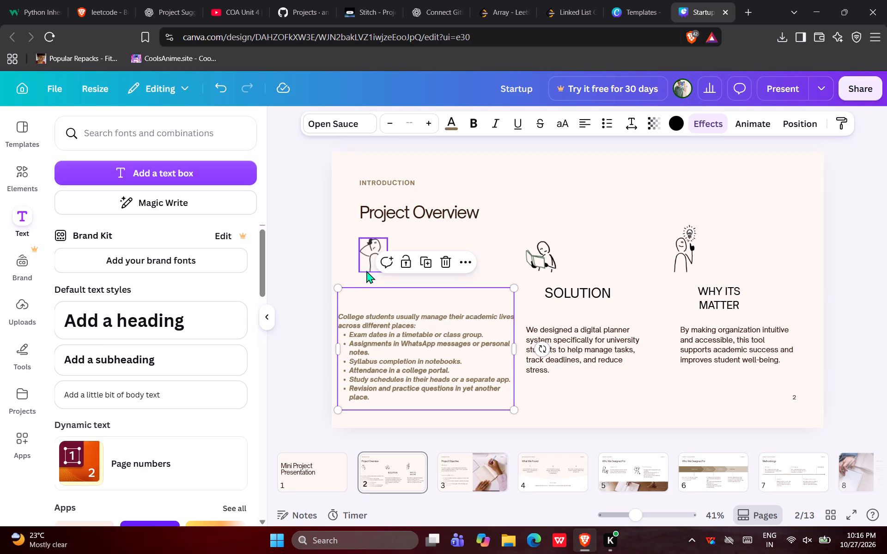
pyautogui.click(367, 276)
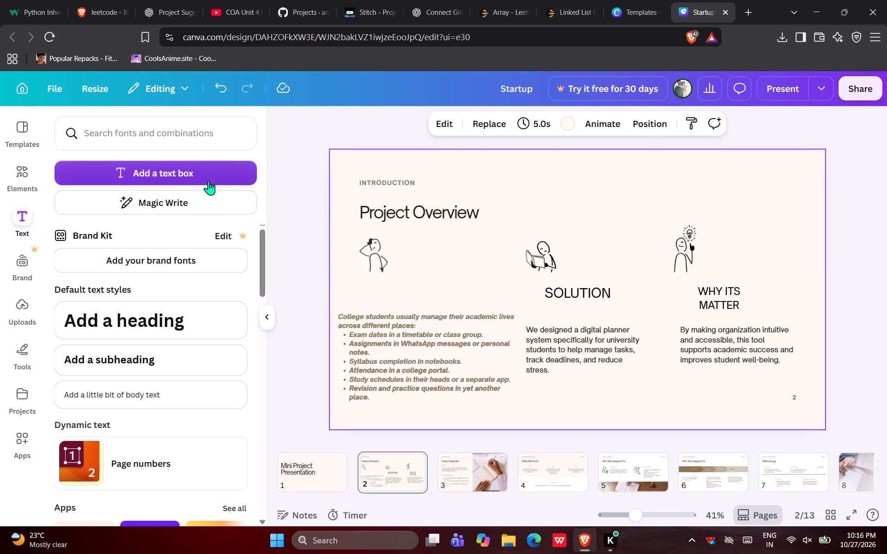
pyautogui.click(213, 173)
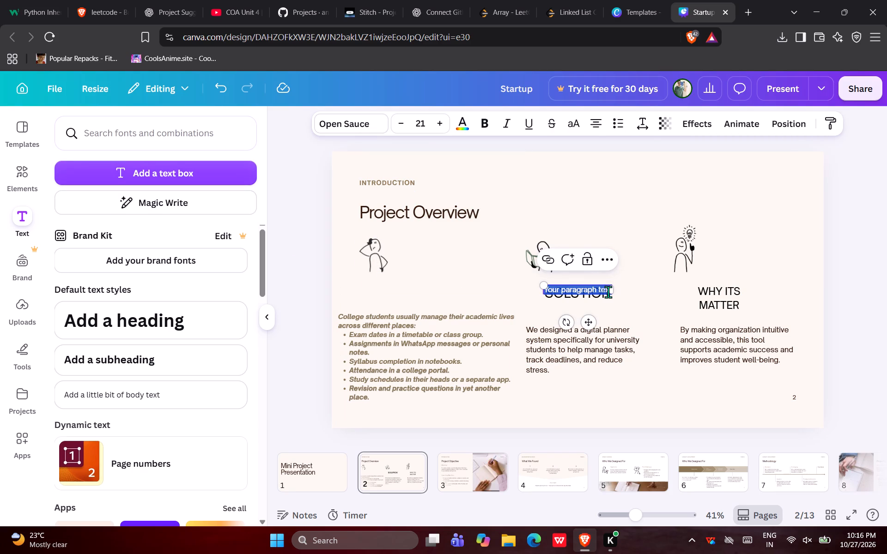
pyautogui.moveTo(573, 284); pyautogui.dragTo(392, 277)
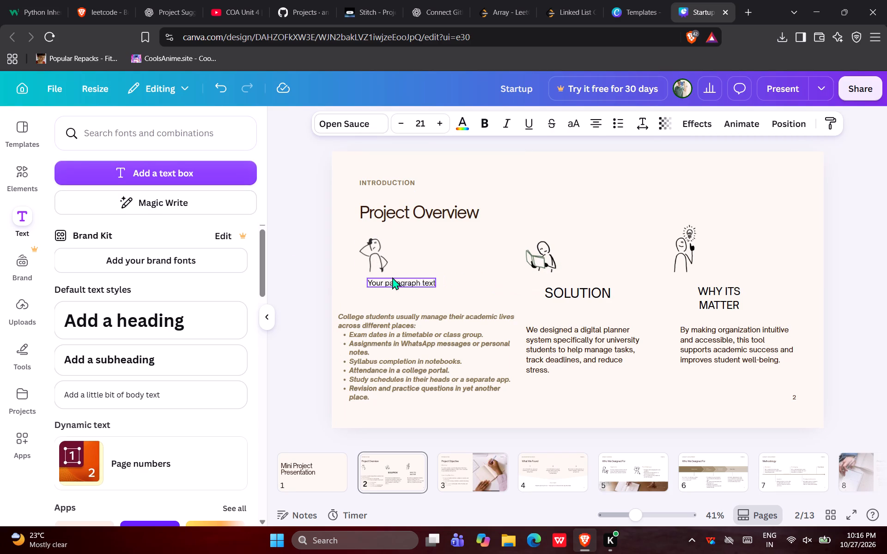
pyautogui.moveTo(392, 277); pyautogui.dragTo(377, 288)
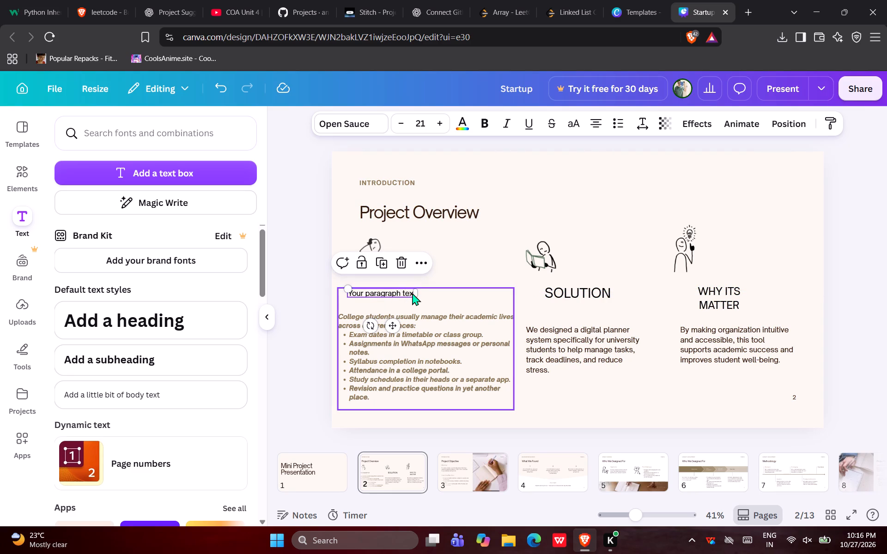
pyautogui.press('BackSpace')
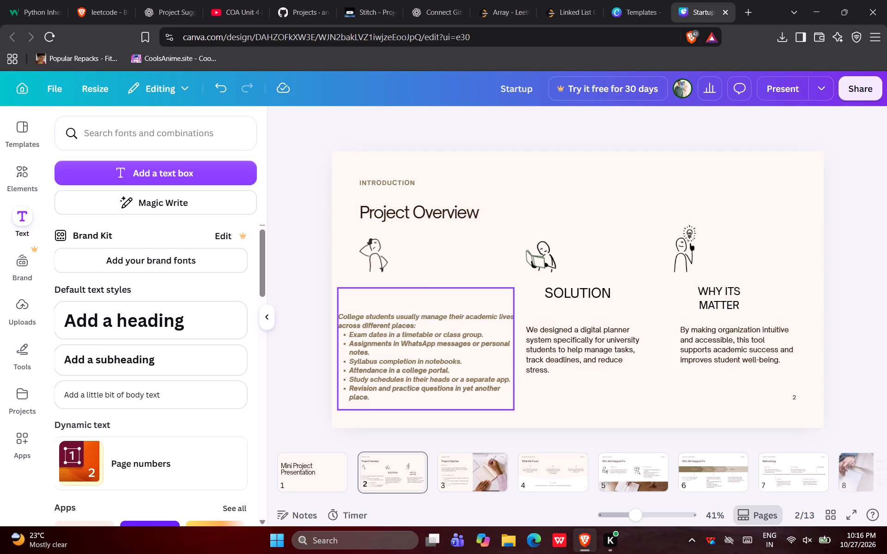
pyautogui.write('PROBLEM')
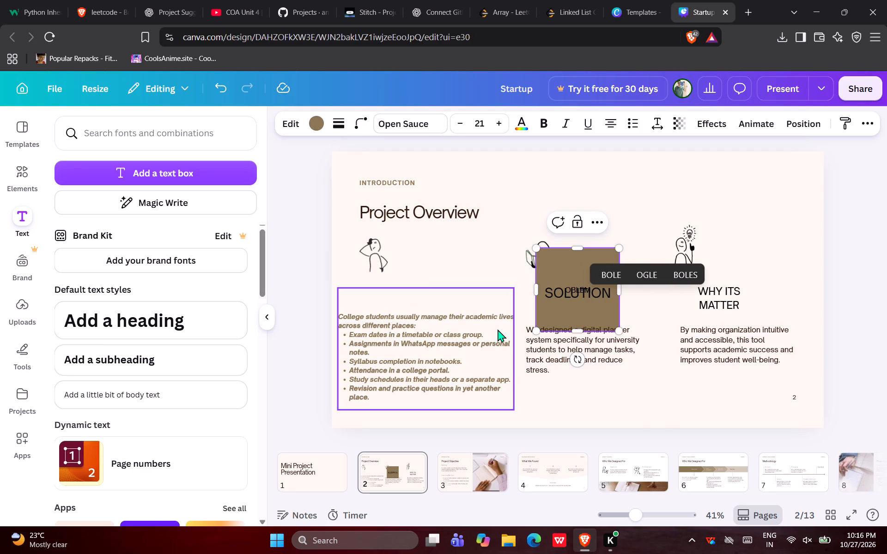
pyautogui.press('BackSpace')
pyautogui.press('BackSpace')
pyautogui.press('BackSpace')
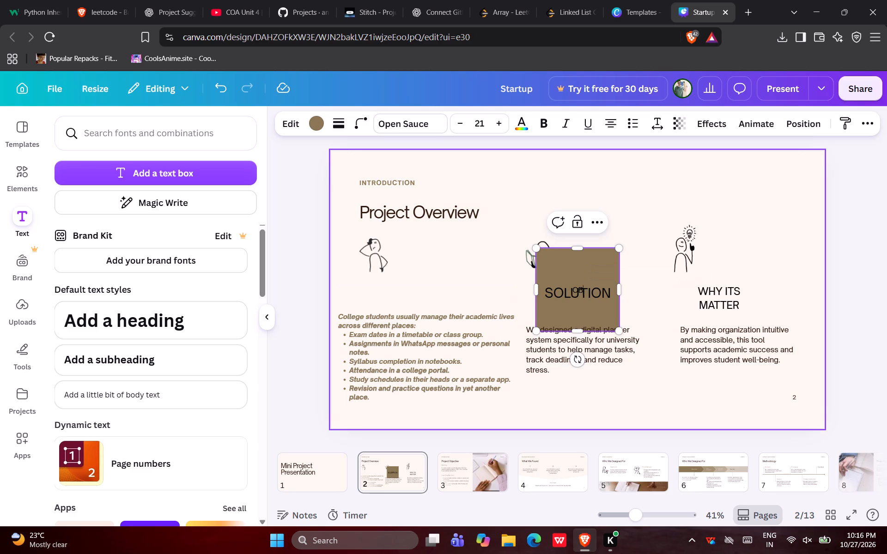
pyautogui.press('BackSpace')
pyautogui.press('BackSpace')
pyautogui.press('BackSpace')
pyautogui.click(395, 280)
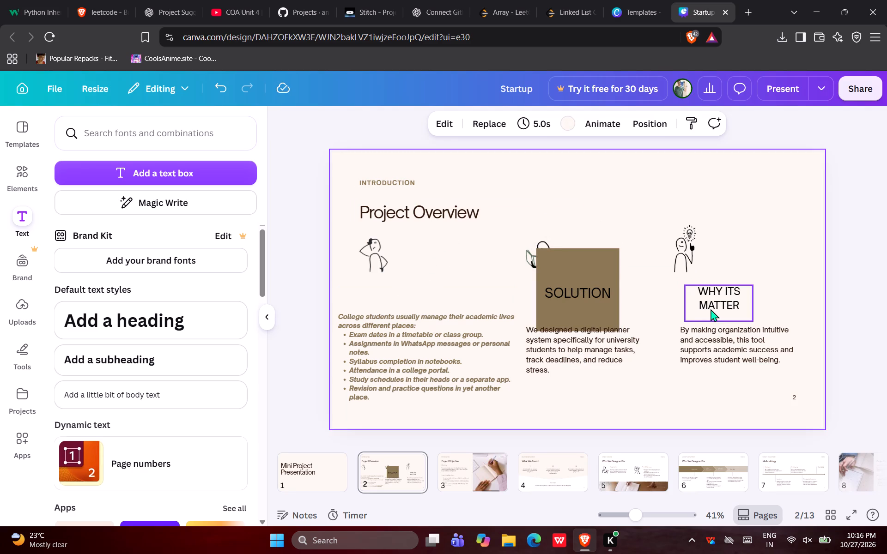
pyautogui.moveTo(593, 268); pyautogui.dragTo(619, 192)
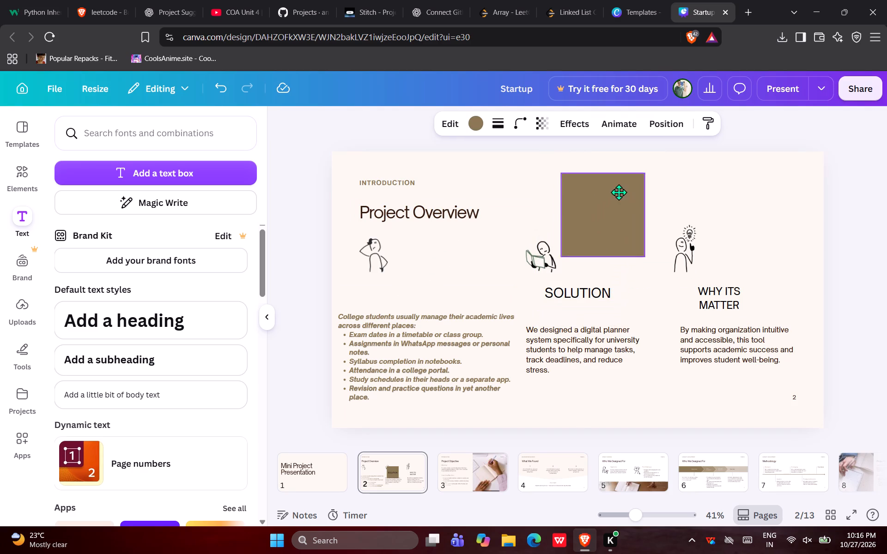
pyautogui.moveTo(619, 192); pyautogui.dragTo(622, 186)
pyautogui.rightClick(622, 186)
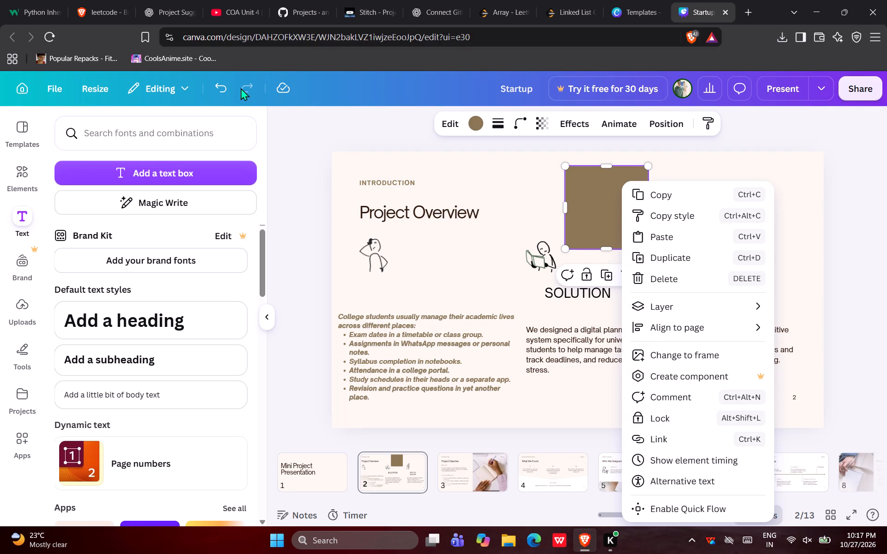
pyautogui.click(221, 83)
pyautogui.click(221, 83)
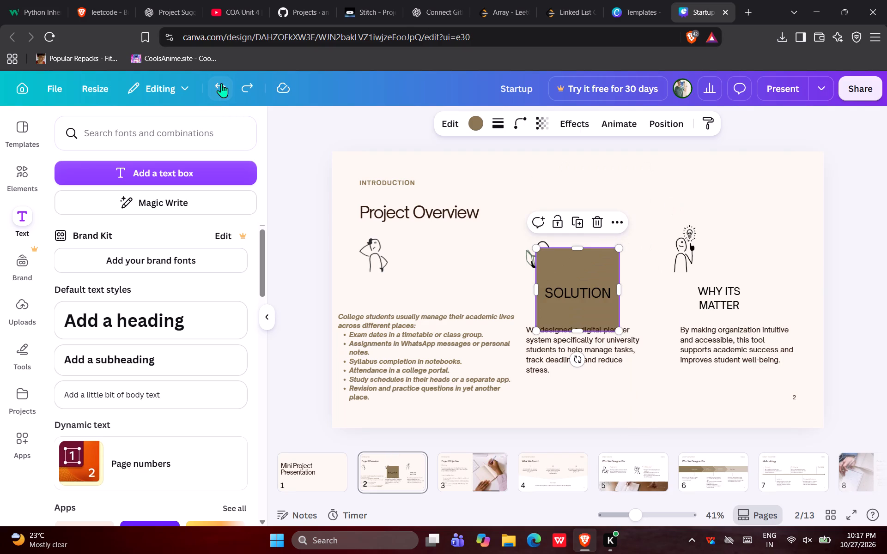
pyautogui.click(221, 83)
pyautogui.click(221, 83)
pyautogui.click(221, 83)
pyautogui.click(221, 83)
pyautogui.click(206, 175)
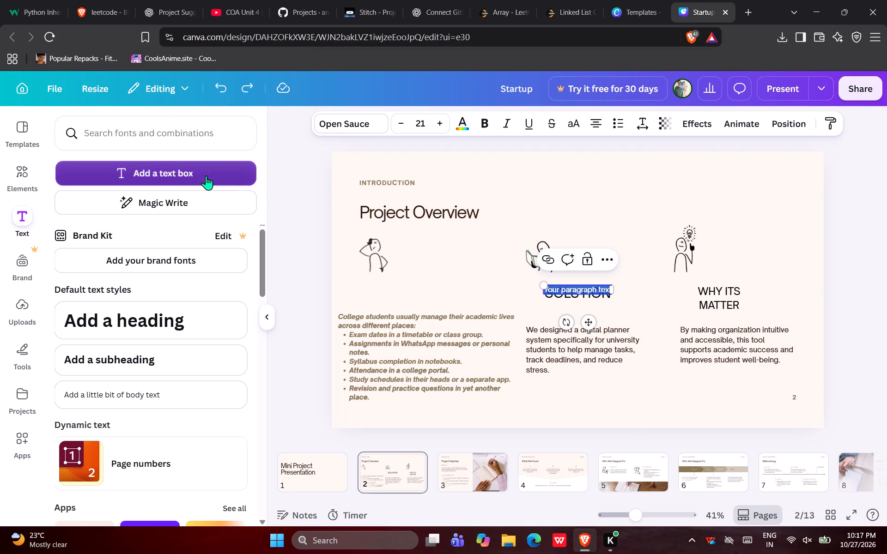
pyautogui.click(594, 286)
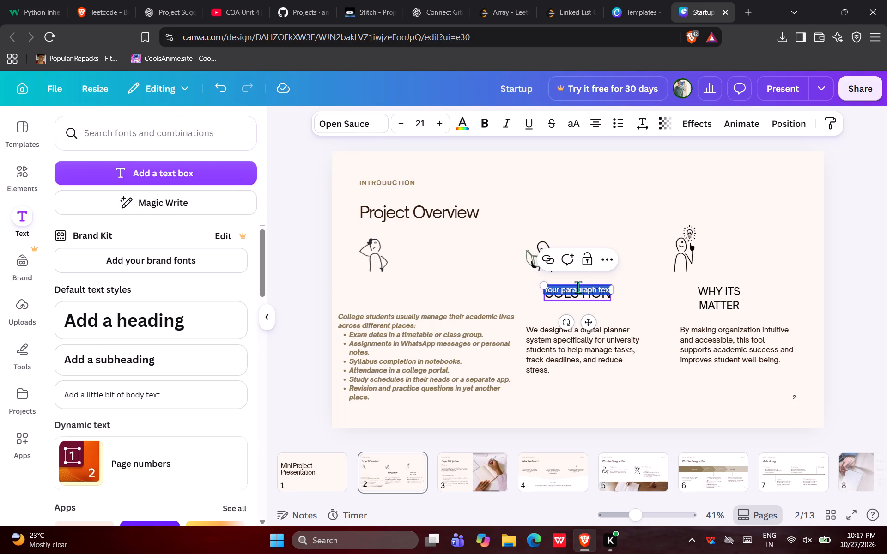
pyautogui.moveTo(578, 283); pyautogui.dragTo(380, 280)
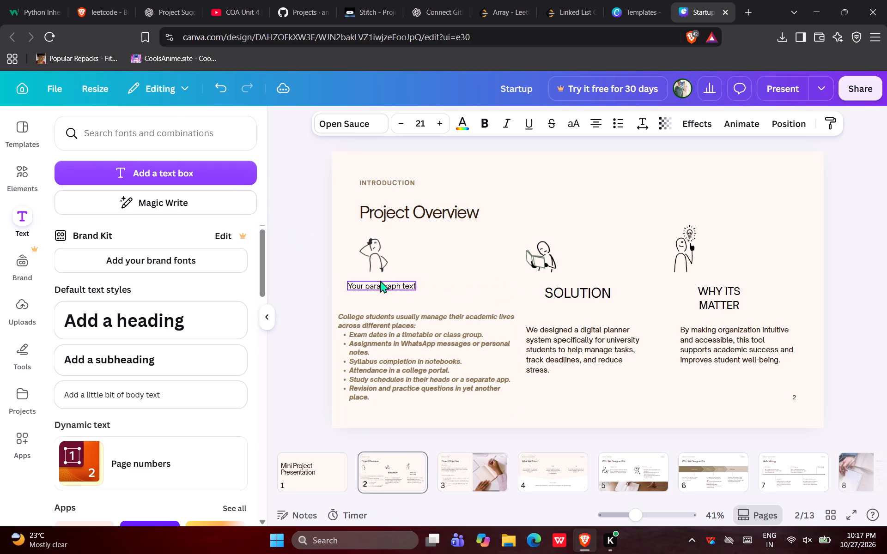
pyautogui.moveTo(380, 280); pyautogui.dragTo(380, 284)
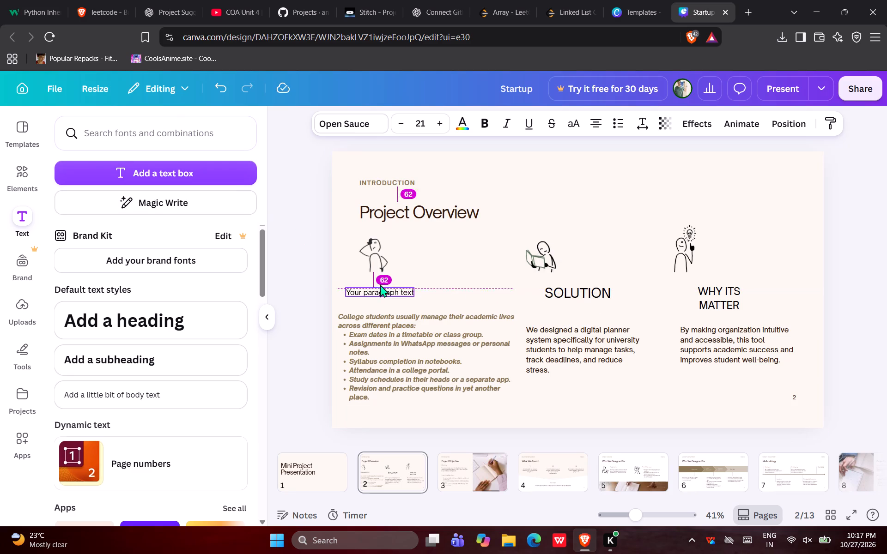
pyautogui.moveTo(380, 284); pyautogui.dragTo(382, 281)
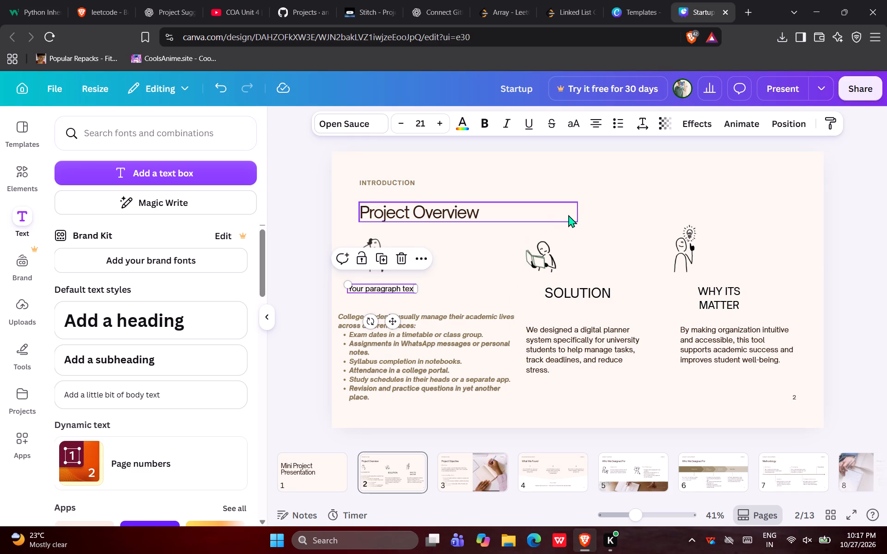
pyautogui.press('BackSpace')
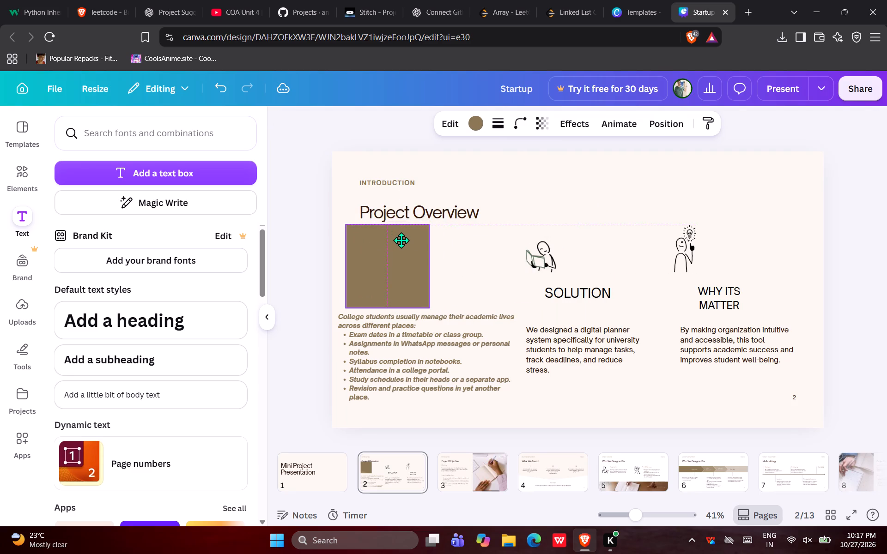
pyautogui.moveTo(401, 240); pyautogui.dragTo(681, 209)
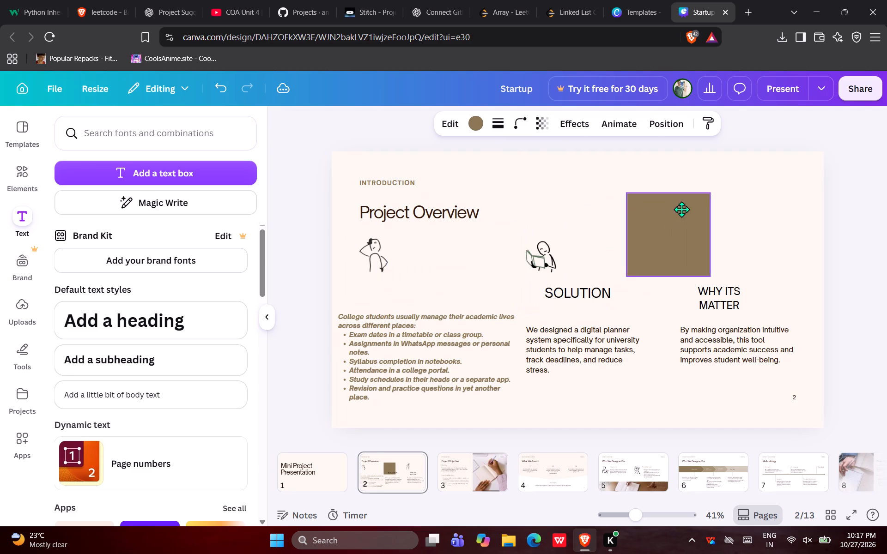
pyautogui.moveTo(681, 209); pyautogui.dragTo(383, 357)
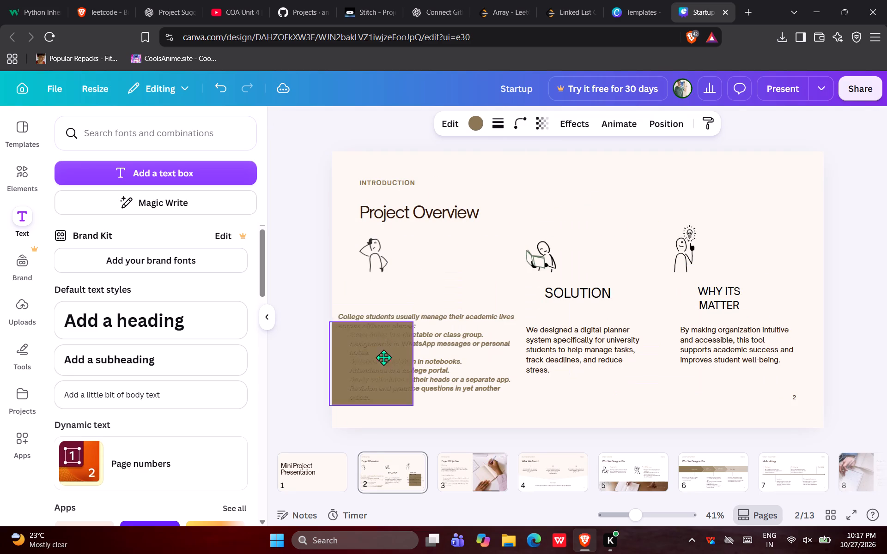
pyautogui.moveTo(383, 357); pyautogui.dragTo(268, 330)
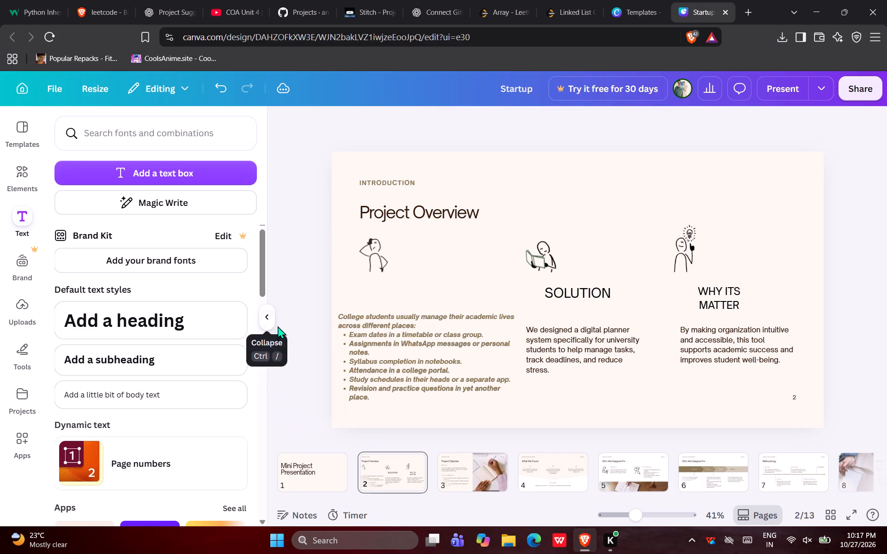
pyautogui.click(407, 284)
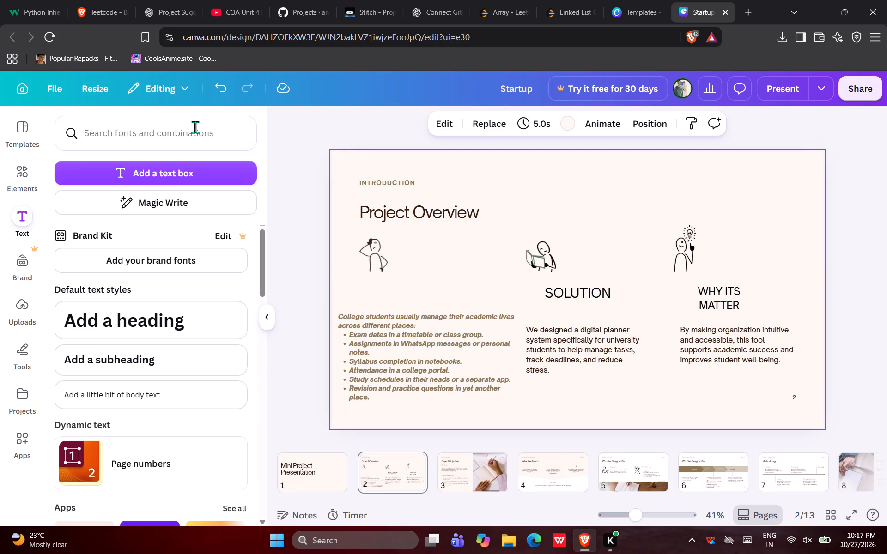
# Add a narrow text box reading PROBLEM between the first figure and the college students' problem list on the Project Overview slide.
pyautogui.click(164, 167)
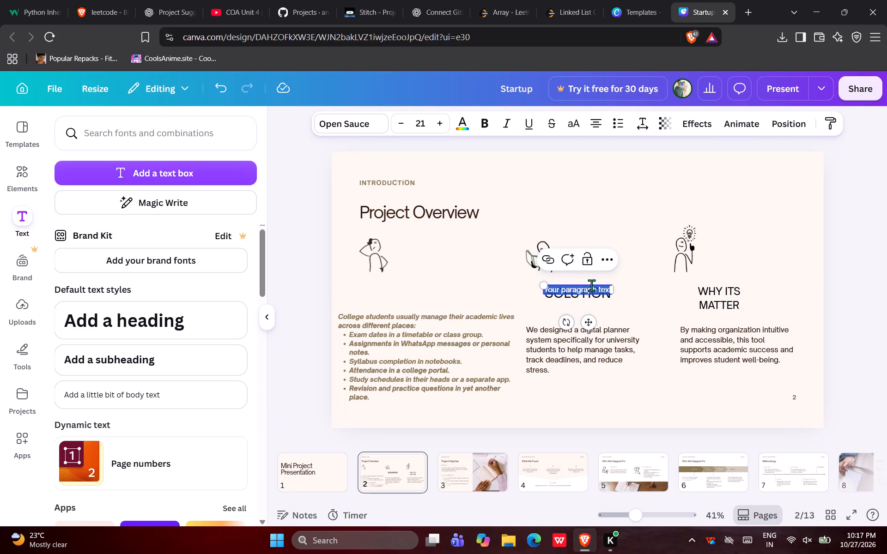
pyautogui.moveTo(613, 288); pyautogui.dragTo(608, 288)
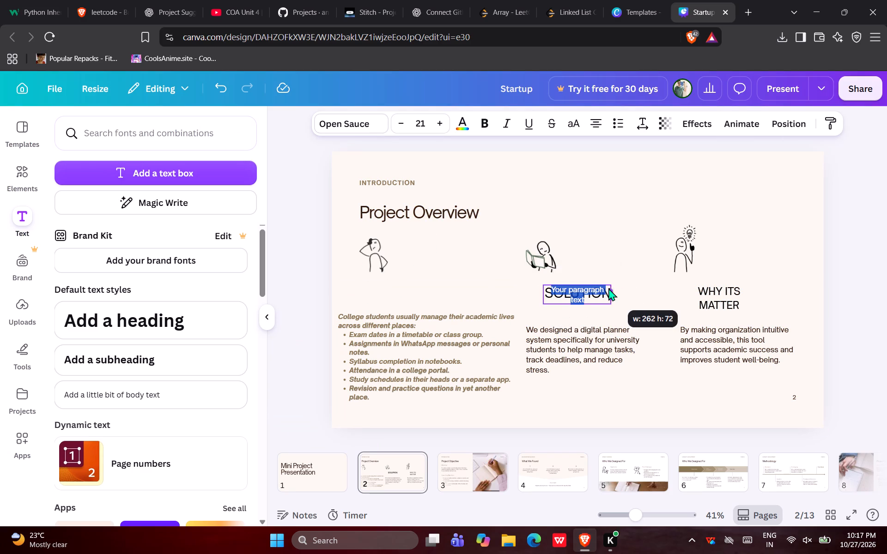
pyautogui.moveTo(608, 288); pyautogui.dragTo(594, 232)
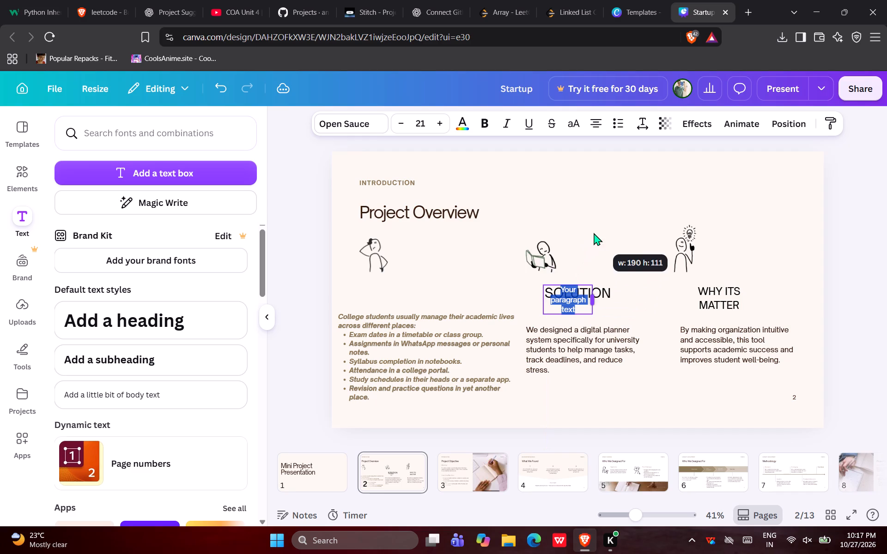
pyautogui.moveTo(574, 282); pyautogui.dragTo(387, 271)
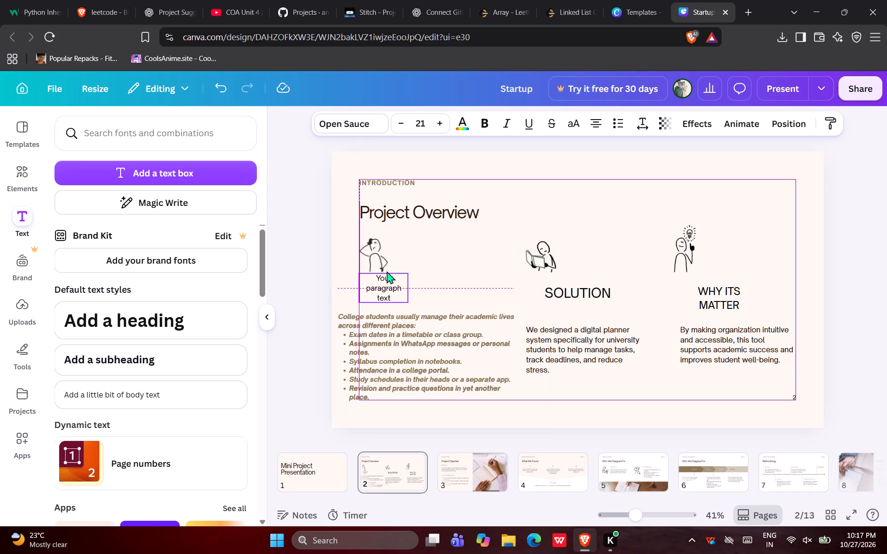
pyautogui.moveTo(387, 271); pyautogui.dragTo(385, 274)
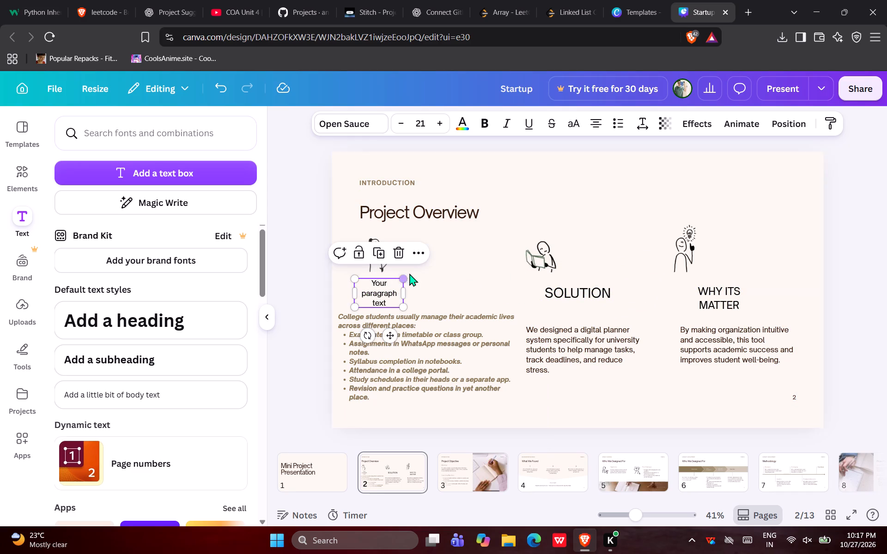
pyautogui.click(389, 287)
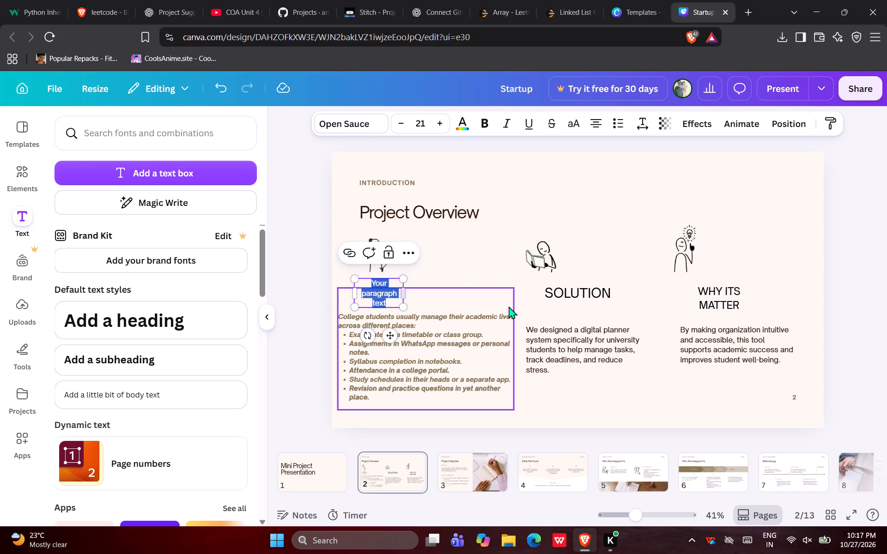
pyautogui.press('BackSpace')
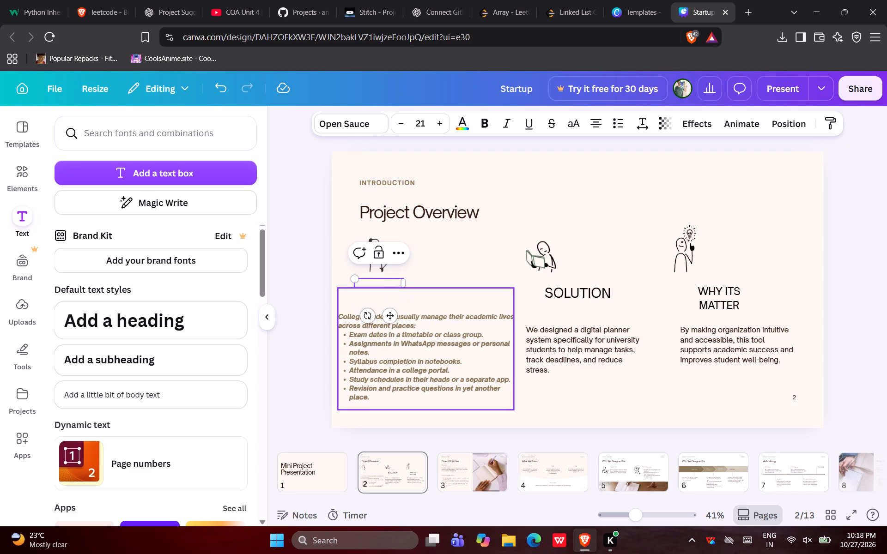
pyautogui.press('p')
pyautogui.write('ROBLEM')
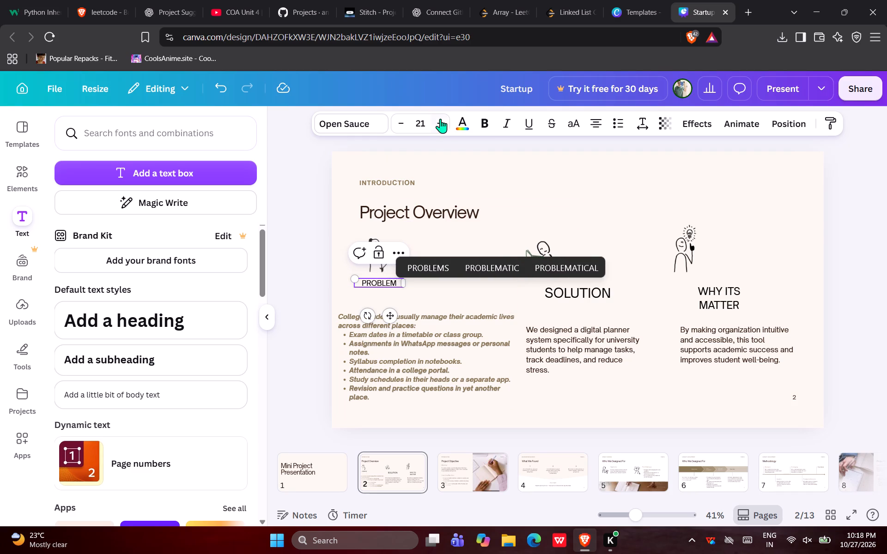
# Turn on bold for the PROBLEM heading and set its font size to 29.
pyautogui.click(485, 127)
pyautogui.click(434, 126)
pyautogui.tripleClick(437, 126)
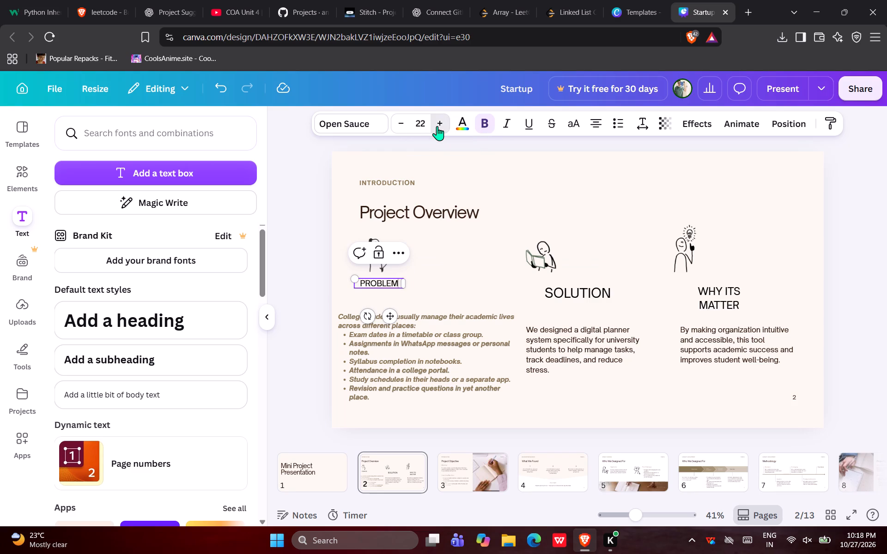
pyautogui.tripleClick(437, 126)
pyautogui.tripleClick(437, 126)
pyautogui.click(437, 126)
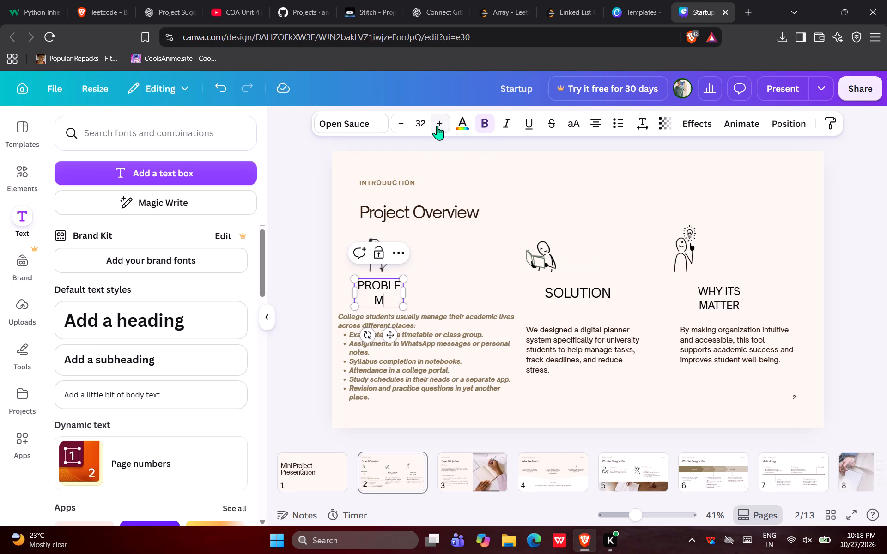
pyautogui.click(402, 124)
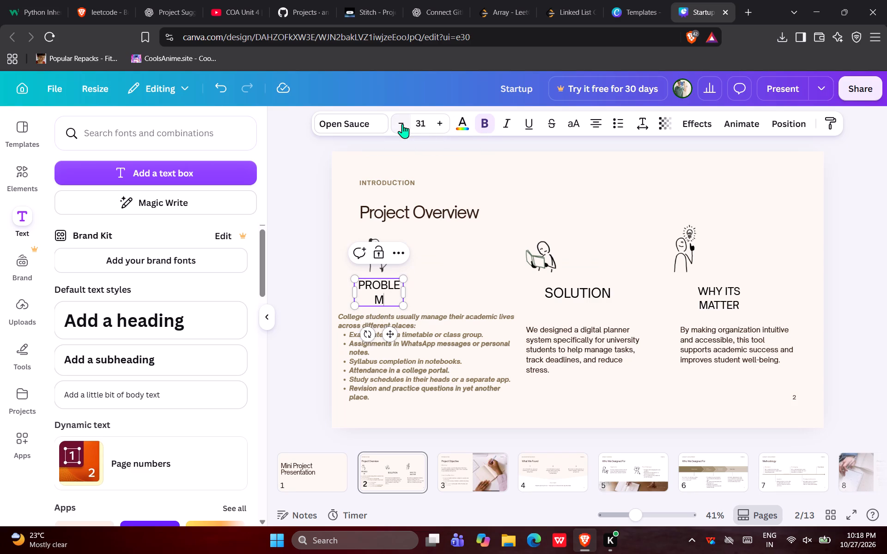
pyautogui.doubleClick(402, 124)
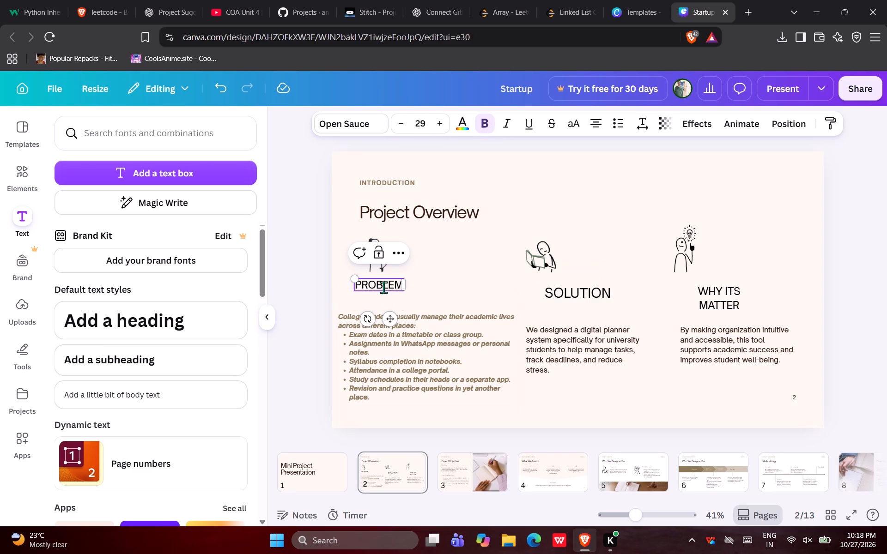
# Align the PROBLEM heading beneath the first figure, level with the other headings, and widen its text box.
pyautogui.moveTo(392, 277); pyautogui.dragTo(393, 281)
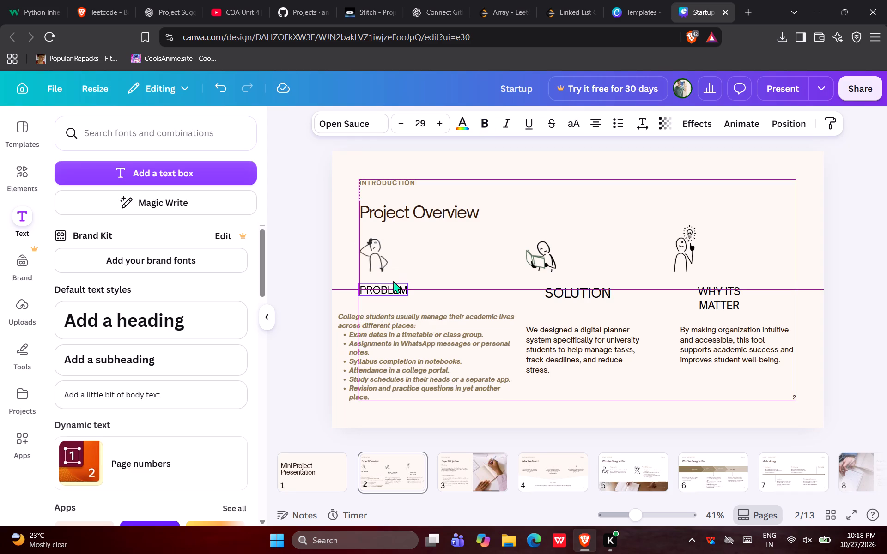
pyautogui.moveTo(393, 281); pyautogui.dragTo(387, 281)
pyautogui.moveTo(400, 290); pyautogui.dragTo(436, 289)
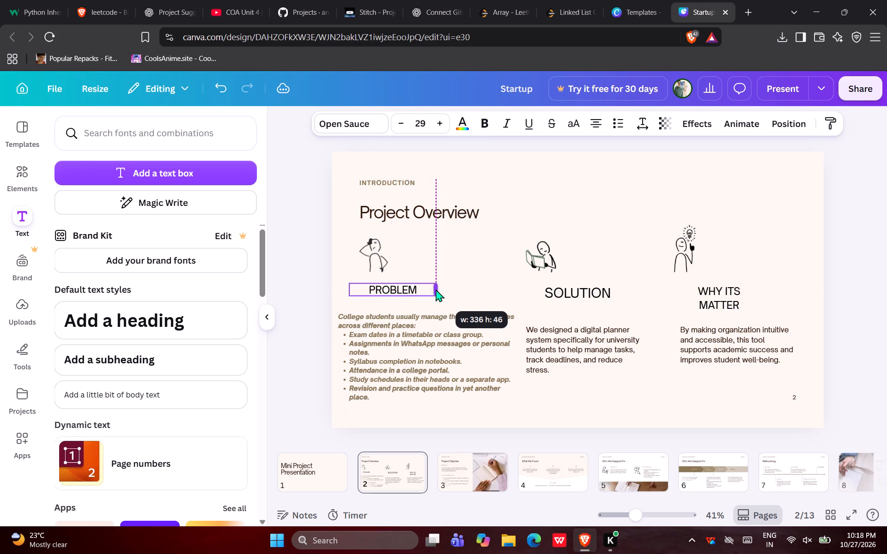
pyautogui.moveTo(436, 289); pyautogui.dragTo(426, 289)
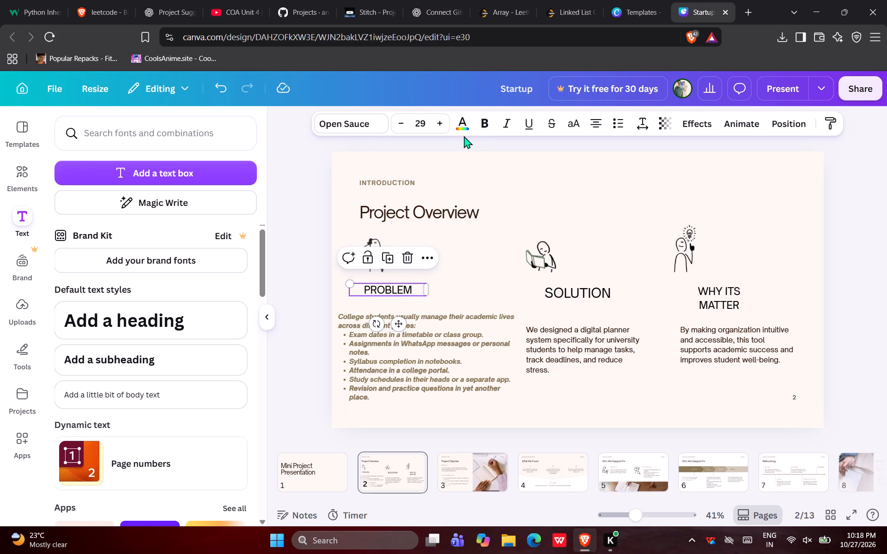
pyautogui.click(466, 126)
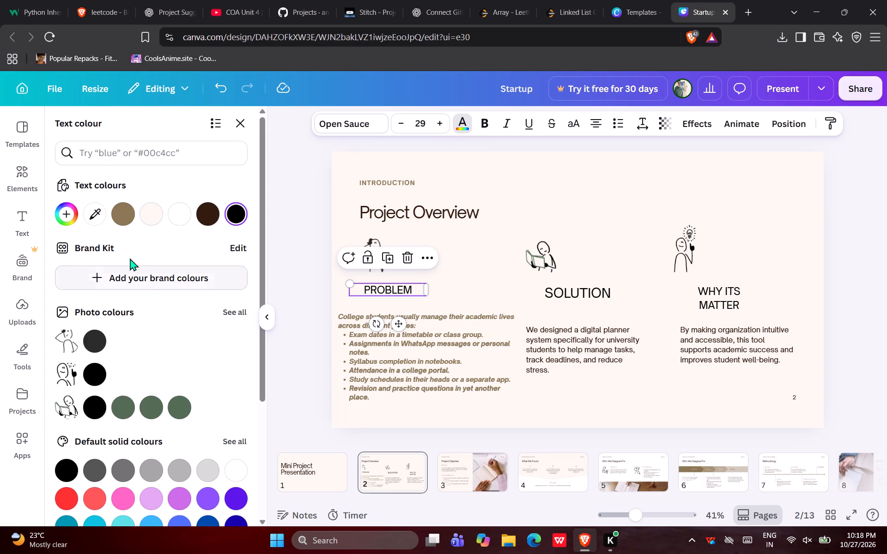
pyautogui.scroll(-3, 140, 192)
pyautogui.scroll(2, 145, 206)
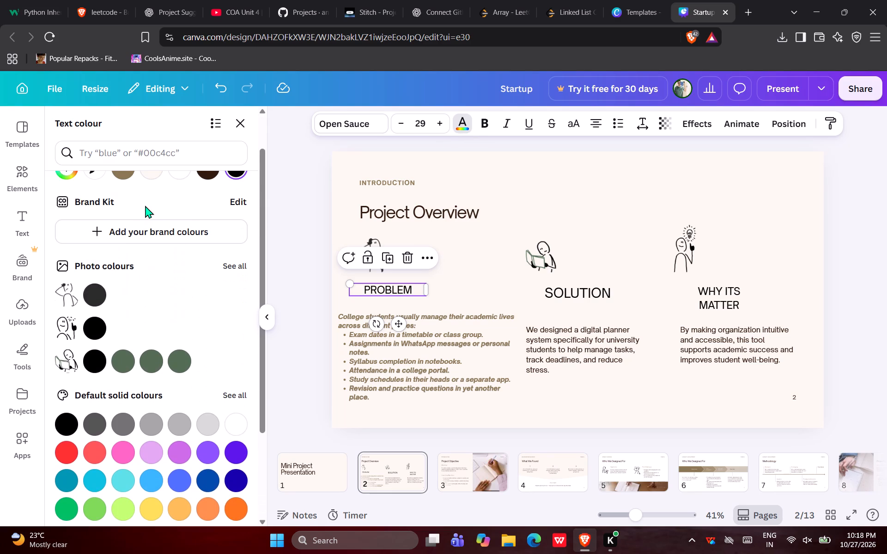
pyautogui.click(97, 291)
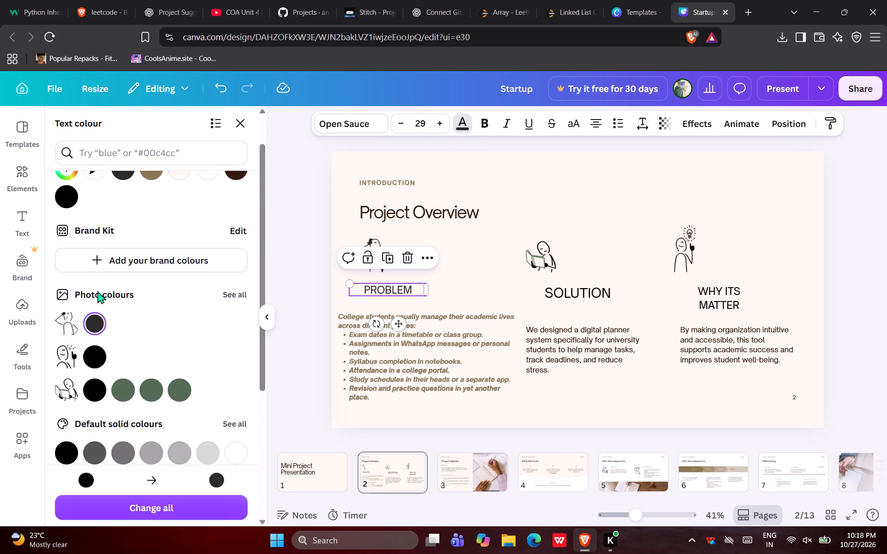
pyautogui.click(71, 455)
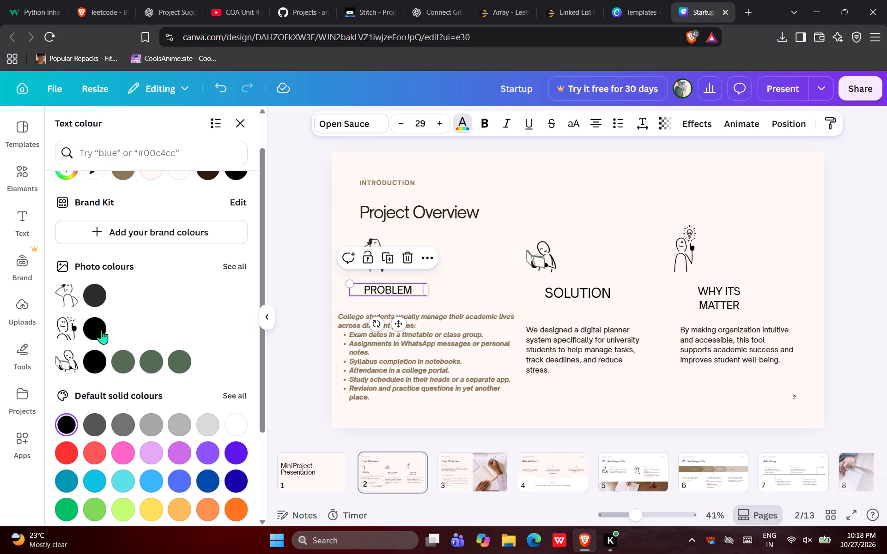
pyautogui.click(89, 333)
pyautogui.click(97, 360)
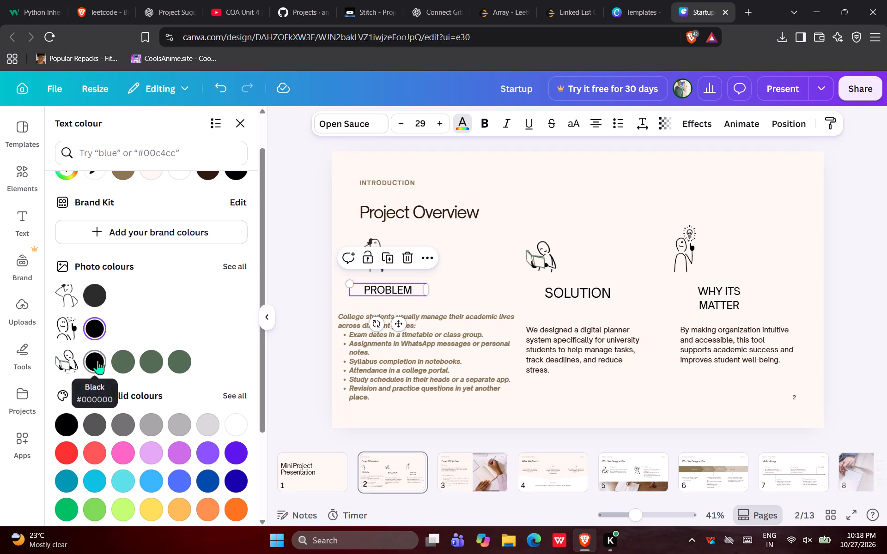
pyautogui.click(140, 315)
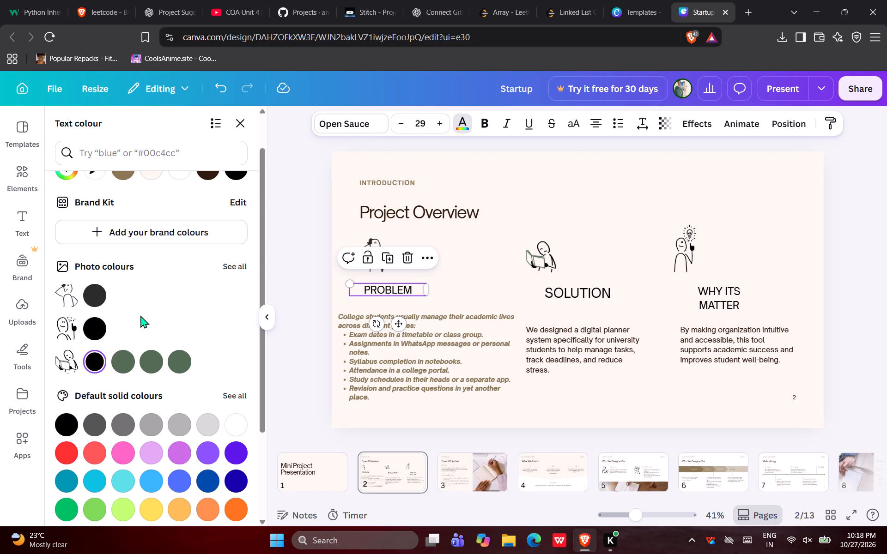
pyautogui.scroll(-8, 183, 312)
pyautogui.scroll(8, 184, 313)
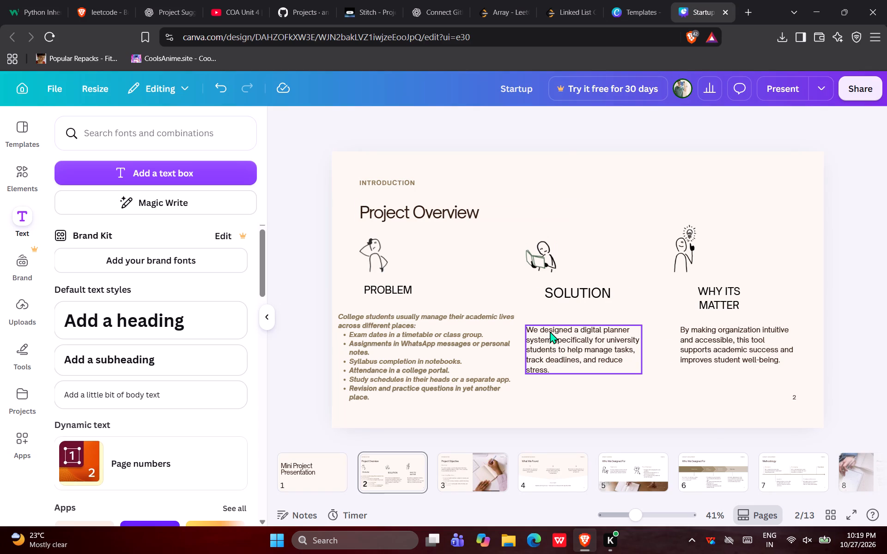
pyautogui.rightClick(550, 331)
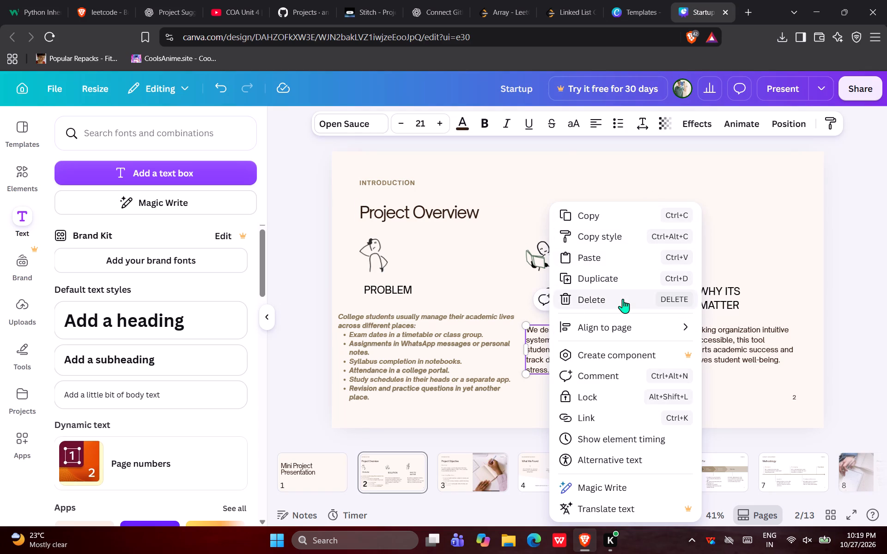
pyautogui.click(623, 299)
pyautogui.click(571, 339)
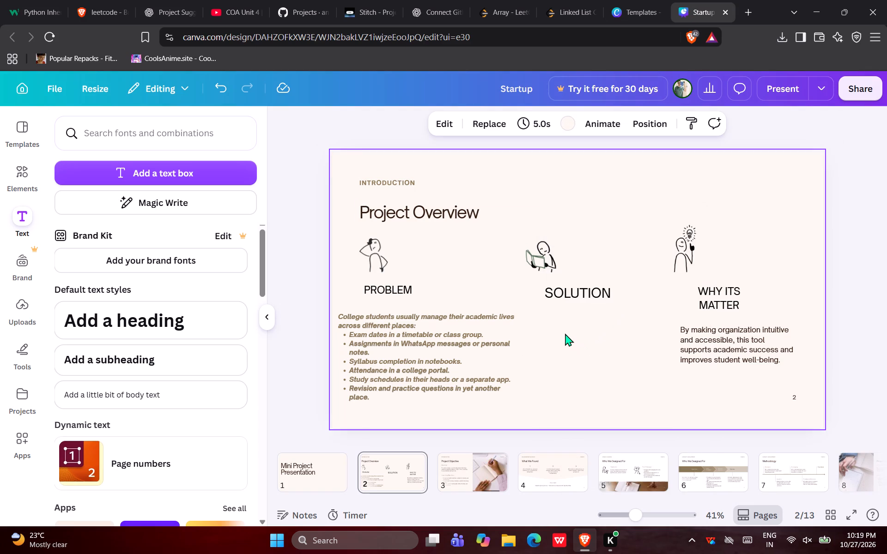
pyautogui.click(565, 333)
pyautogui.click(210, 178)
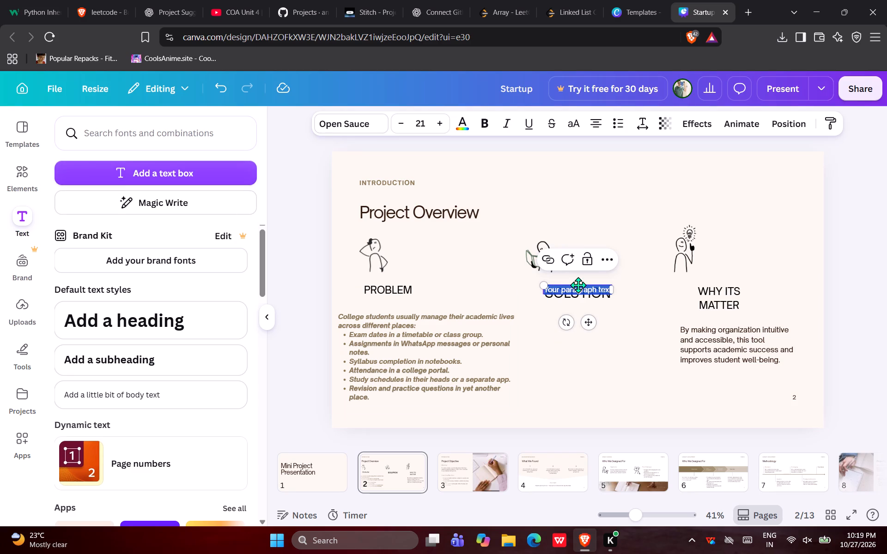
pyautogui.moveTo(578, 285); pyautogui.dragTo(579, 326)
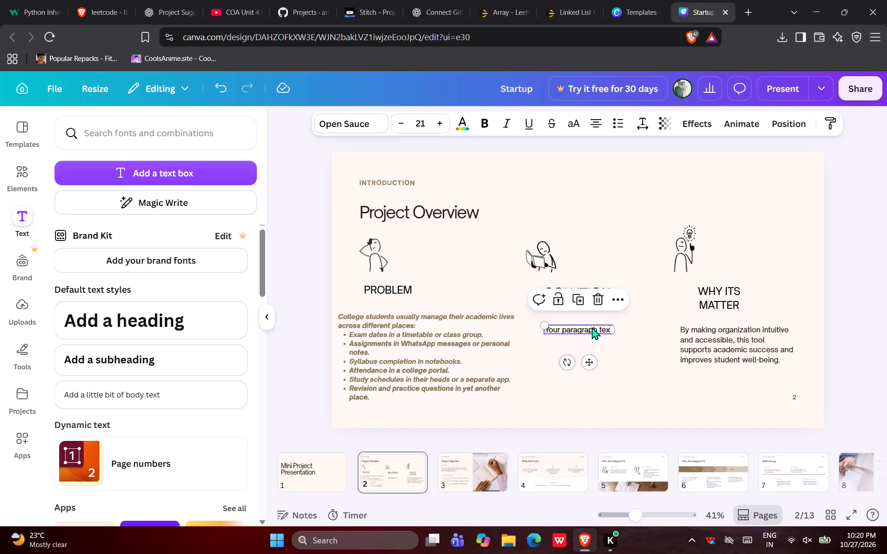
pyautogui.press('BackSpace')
# Paste the copied to-do app passage with its five questions onto the Project Overview slide as a text box.
pyautogui.hotkey('ctrl', 'v')
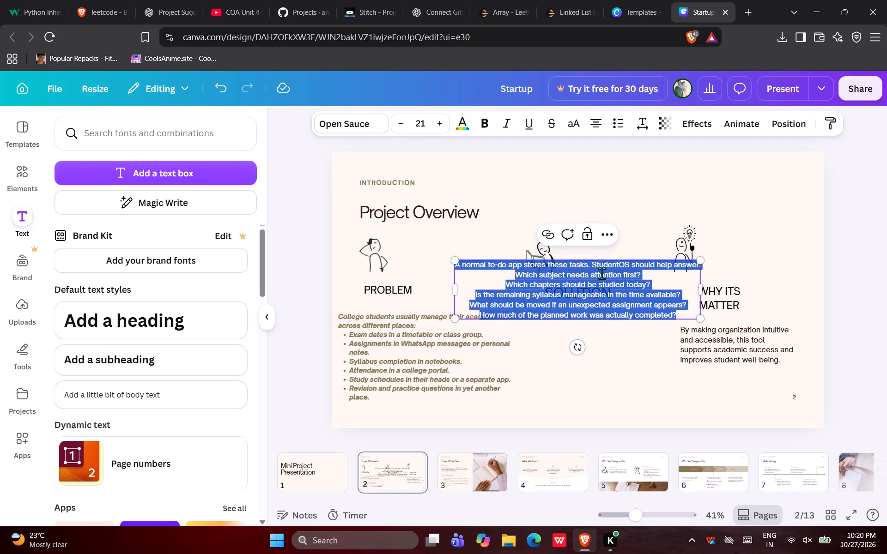
pyautogui.click(623, 246)
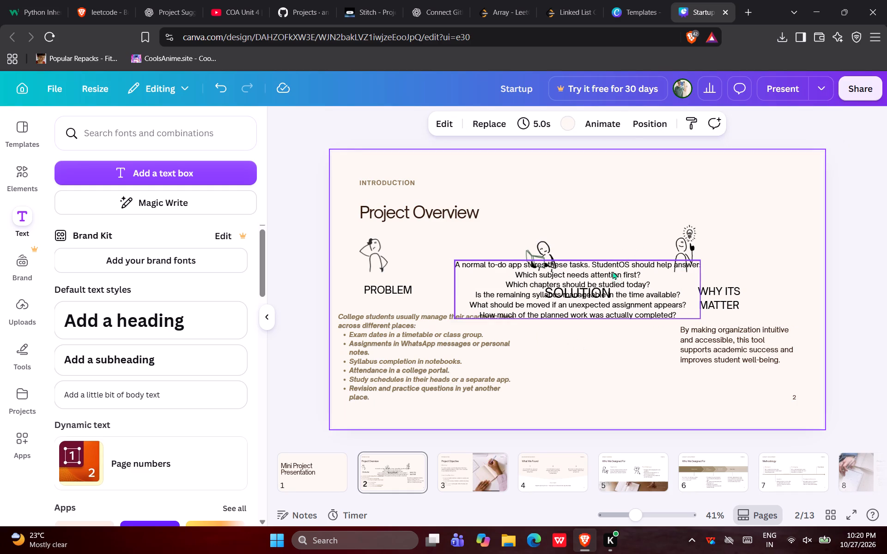
# Move the pasted to-do app text box under the SOLUTION heading and narrow it to fit between the neighbouring columns.
pyautogui.moveTo(613, 268); pyautogui.dragTo(629, 331)
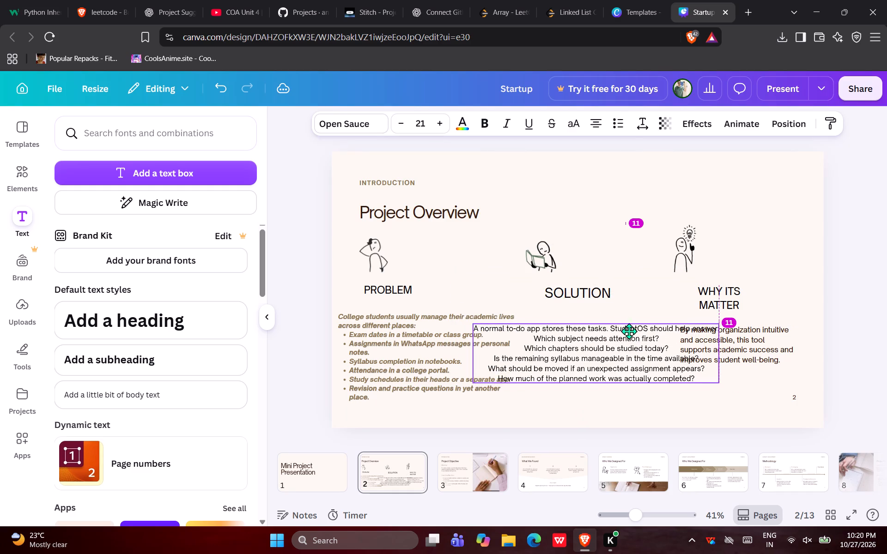
pyautogui.moveTo(629, 331); pyautogui.dragTo(628, 329)
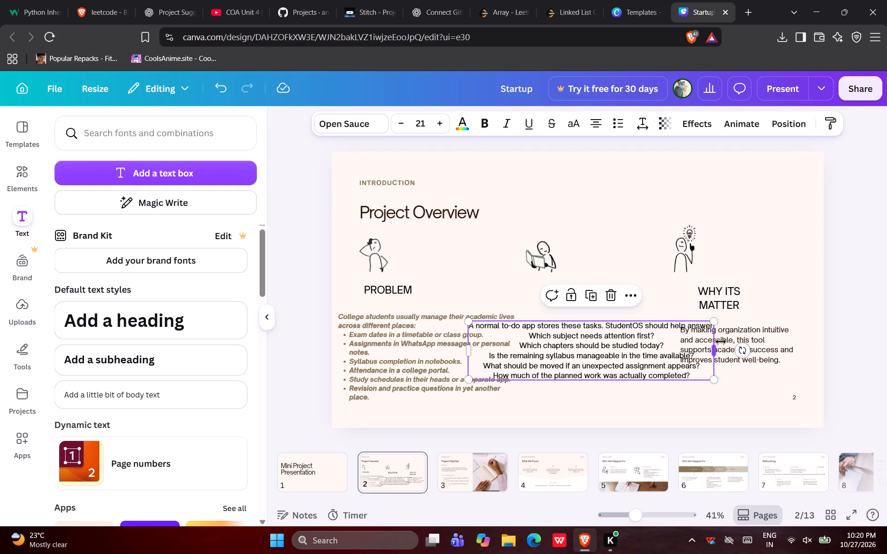
pyautogui.moveTo(717, 345); pyautogui.dragTo(661, 351)
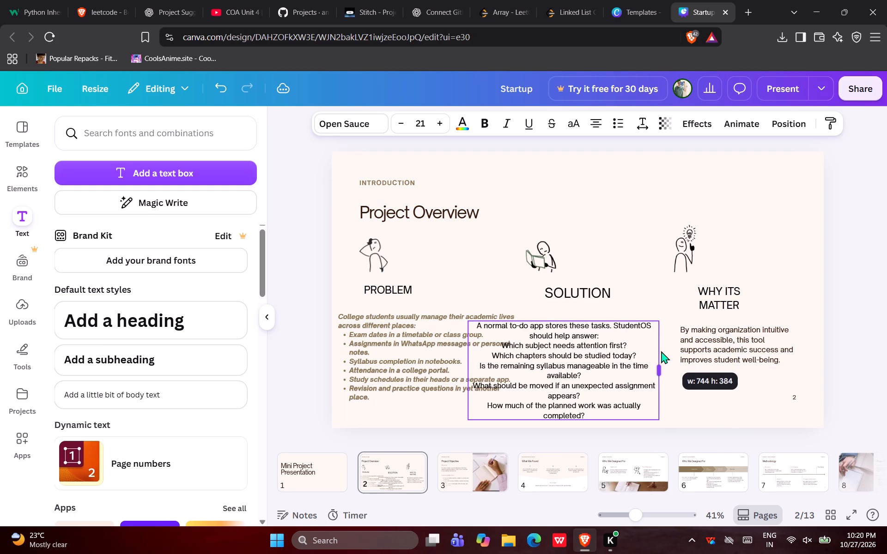
pyautogui.moveTo(661, 351); pyautogui.dragTo(641, 354)
pyautogui.moveTo(468, 365); pyautogui.dragTo(470, 366)
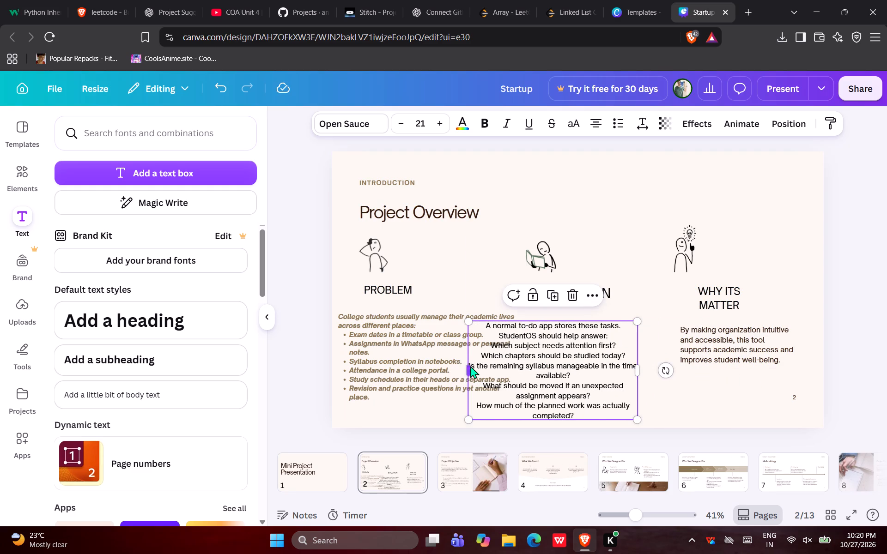
pyautogui.moveTo(470, 366); pyautogui.dragTo(491, 366)
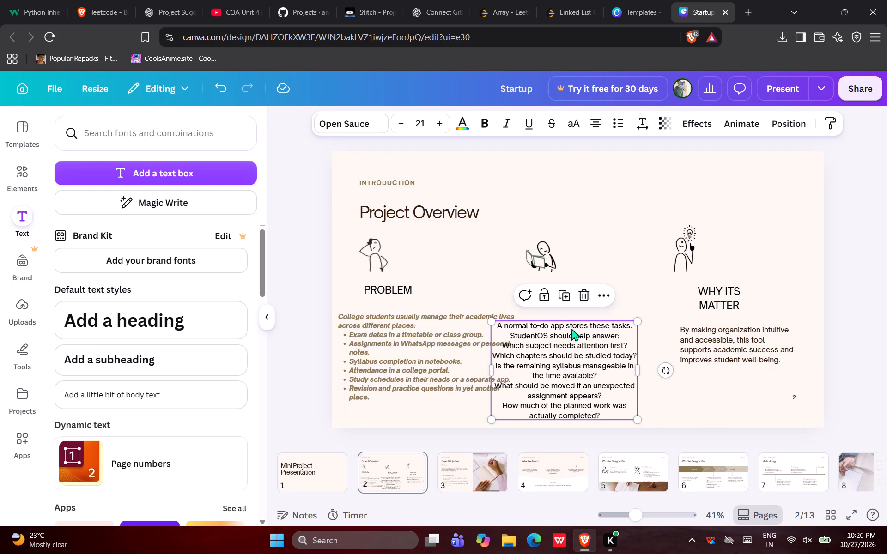
pyautogui.moveTo(579, 355); pyautogui.dragTo(583, 349)
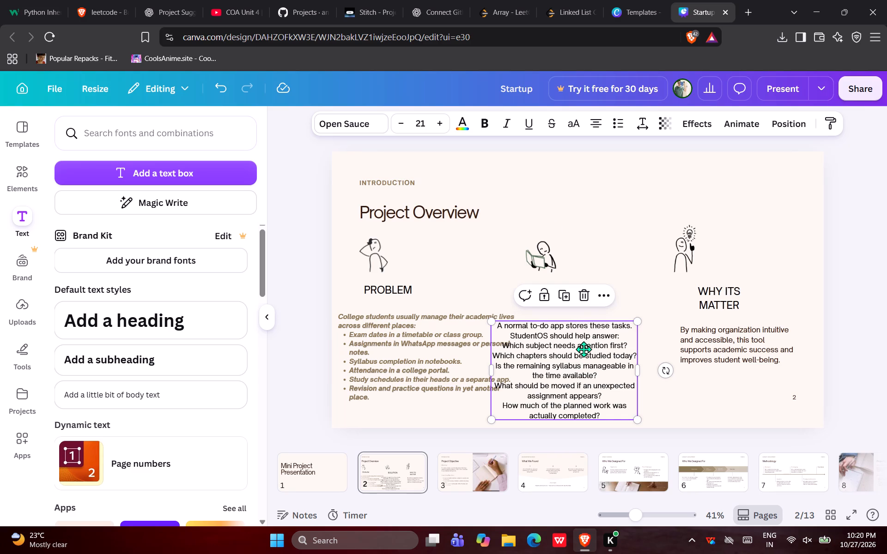
pyautogui.moveTo(583, 349); pyautogui.dragTo(602, 344)
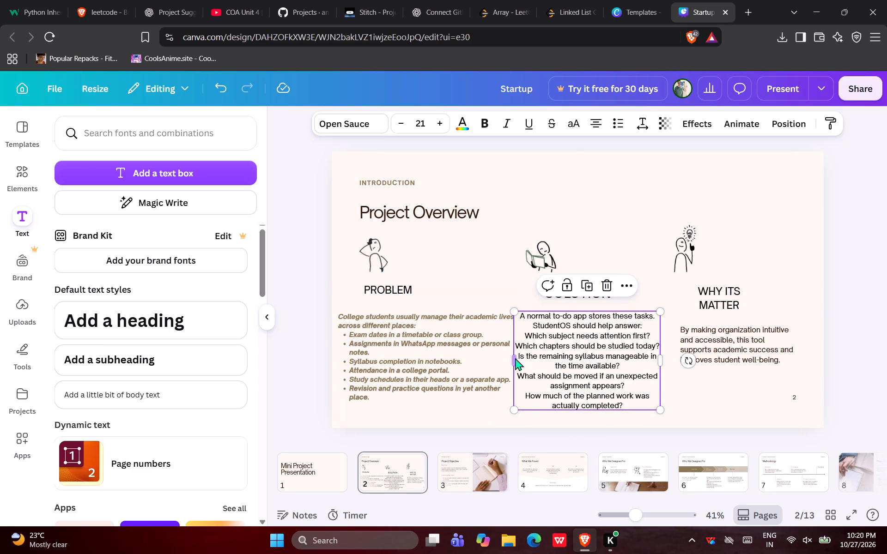
pyautogui.moveTo(513, 361); pyautogui.dragTo(520, 361)
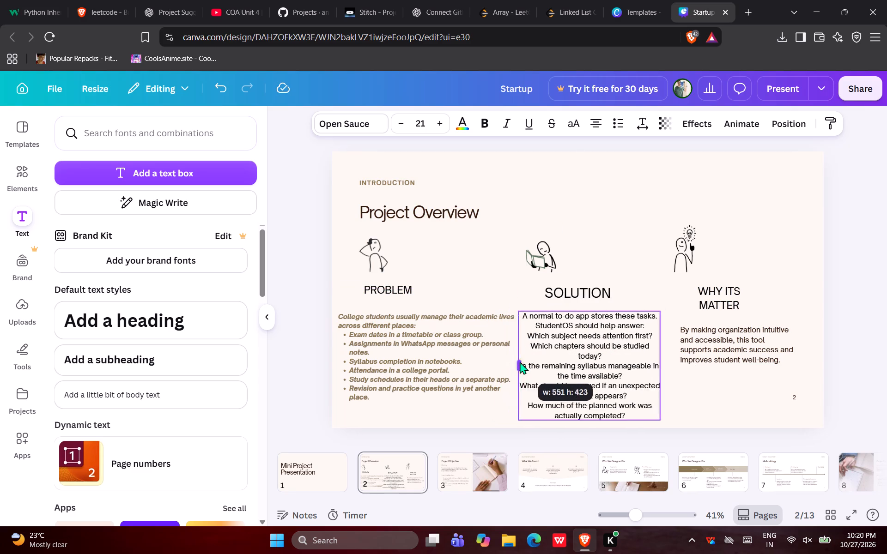
pyautogui.moveTo(520, 361); pyautogui.dragTo(521, 361)
# Resize the problem text box to about 700 wide and 490 high beneath the PROBLEM heading.
pyautogui.click(465, 346)
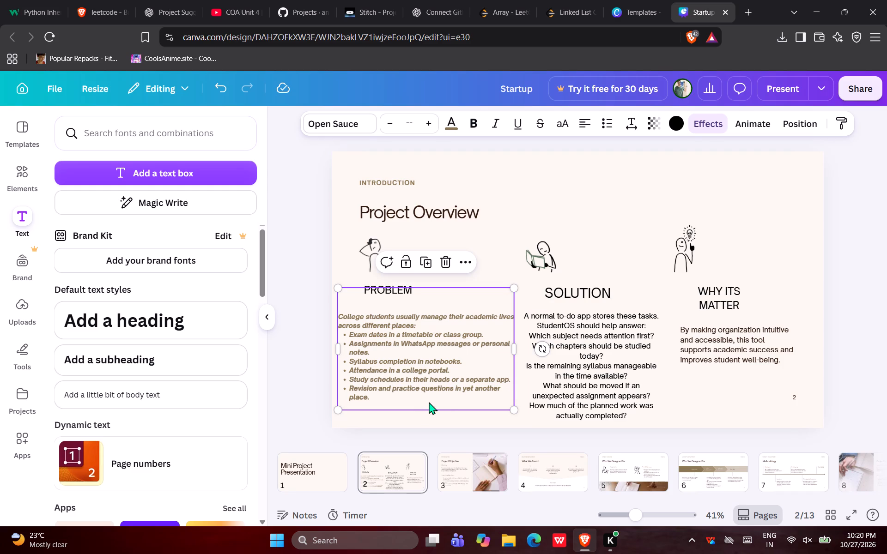
pyautogui.moveTo(514, 409); pyautogui.dragTo(478, 413)
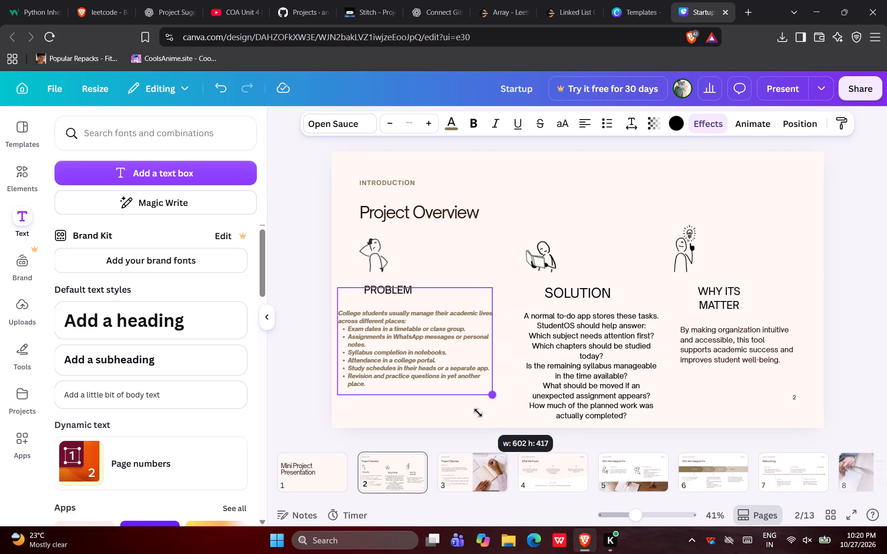
pyautogui.moveTo(478, 413); pyautogui.dragTo(477, 413)
pyautogui.click(424, 368)
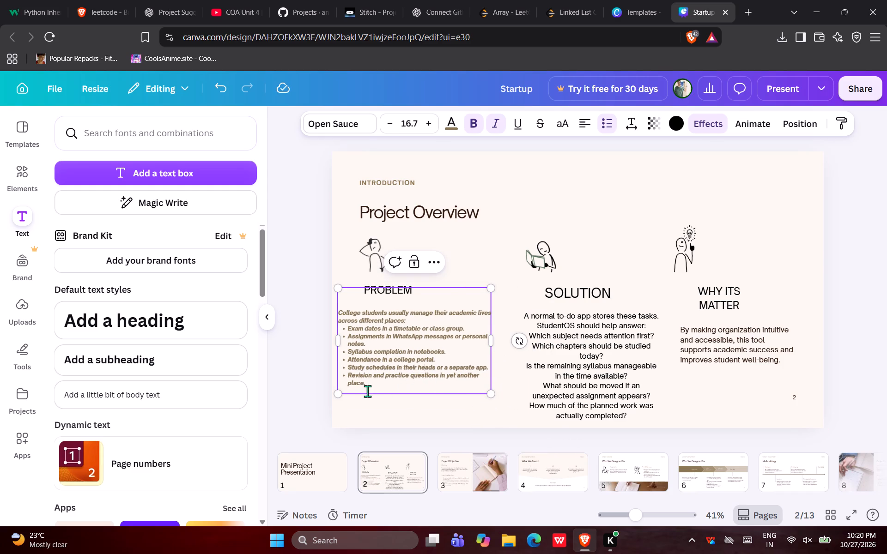
pyautogui.moveTo(336, 395); pyautogui.dragTo(348, 427)
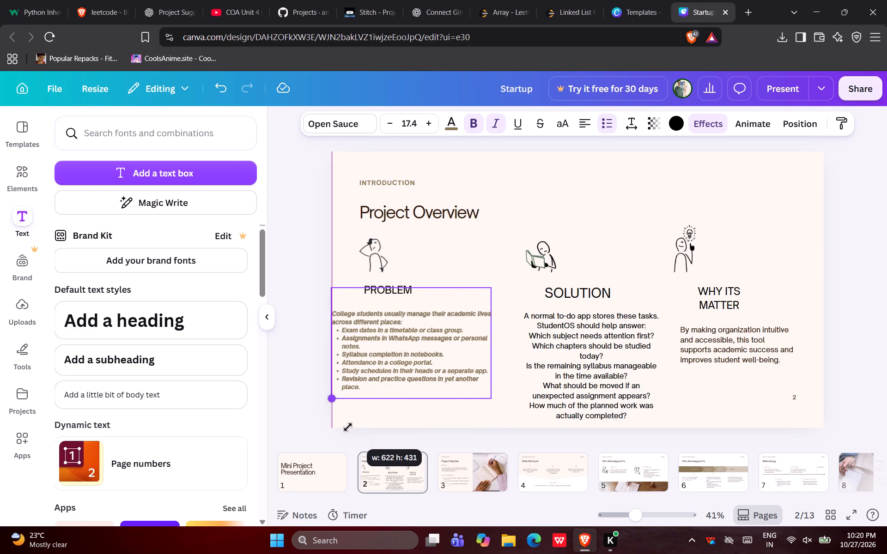
pyautogui.moveTo(348, 427); pyautogui.dragTo(367, 425)
pyautogui.click(460, 358)
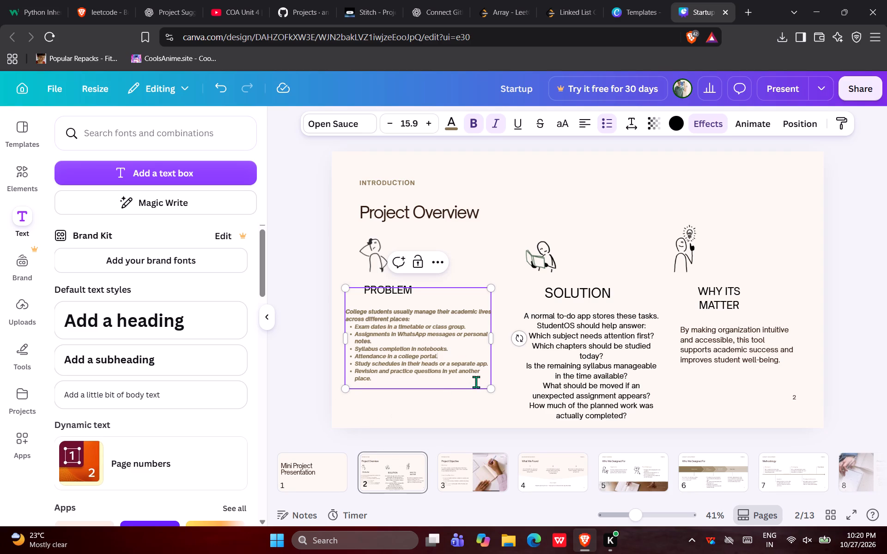
pyautogui.moveTo(493, 387); pyautogui.dragTo(513, 436)
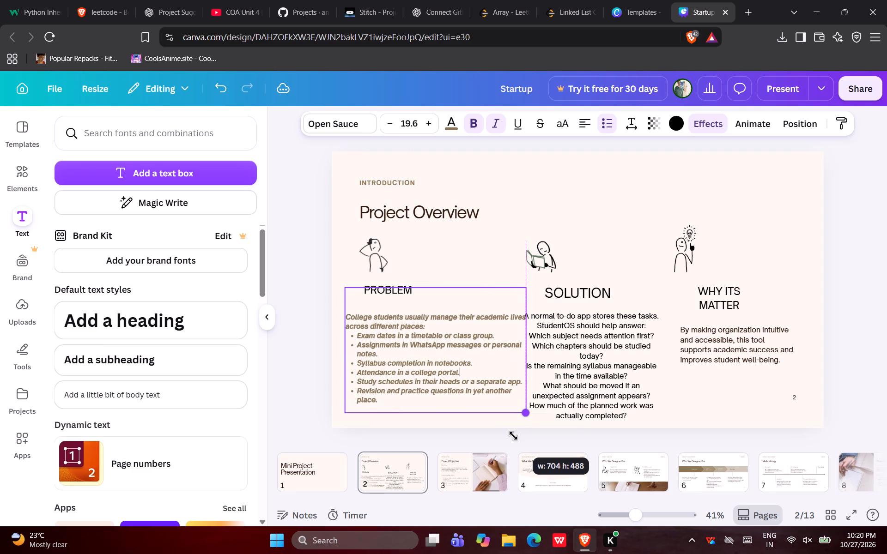
pyautogui.moveTo(513, 436); pyautogui.dragTo(513, 437)
# Shift the problem text block slightly left so it clears the solution column.
pyautogui.moveTo(445, 361); pyautogui.dragTo(437, 362)
pyautogui.click(437, 362)
pyautogui.moveTo(448, 347); pyautogui.dragTo(443, 347)
pyautogui.click(444, 341)
pyautogui.click(506, 237)
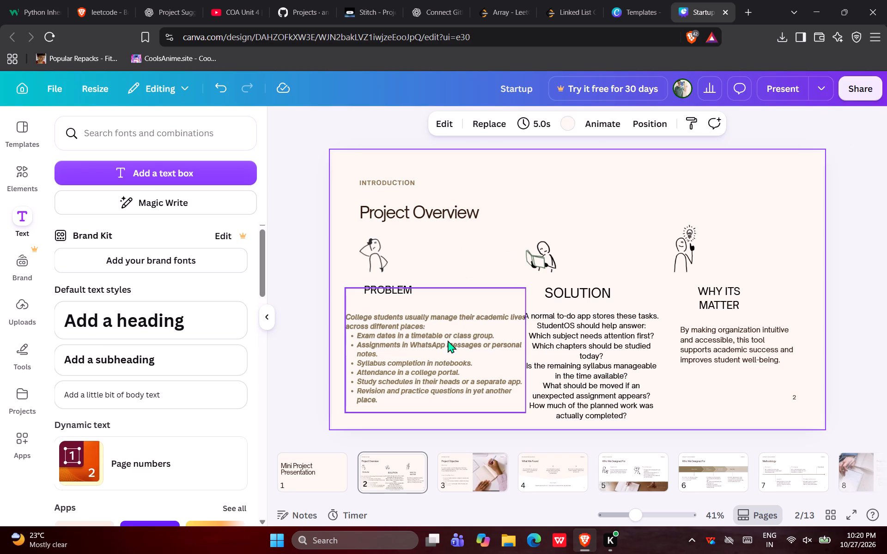
pyautogui.moveTo(448, 340); pyautogui.dragTo(439, 342)
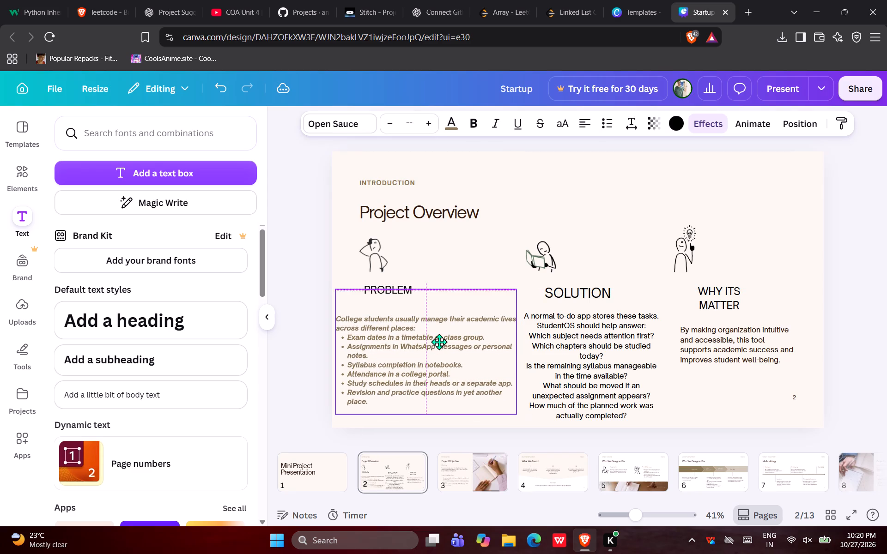
pyautogui.moveTo(439, 342); pyautogui.dragTo(438, 342)
# Move the PROBLEM heading slightly right and down, level with the SOLUTION heading.
pyautogui.moveTo(402, 288); pyautogui.dragTo(406, 288)
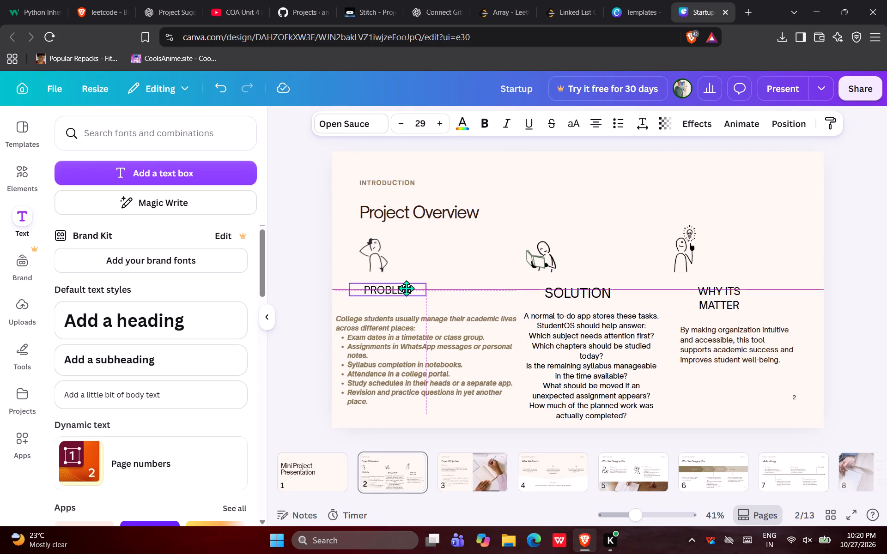
pyautogui.moveTo(406, 288); pyautogui.dragTo(414, 290)
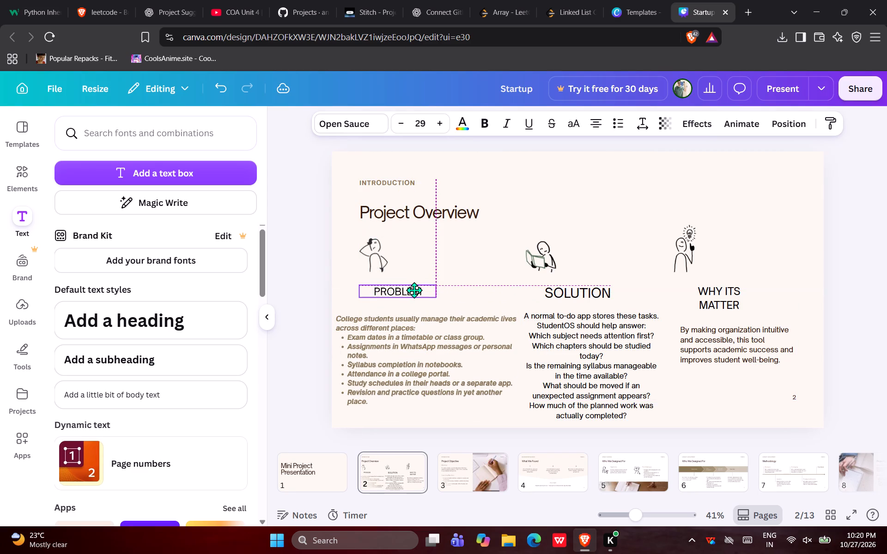
pyautogui.moveTo(414, 290); pyautogui.dragTo(408, 290)
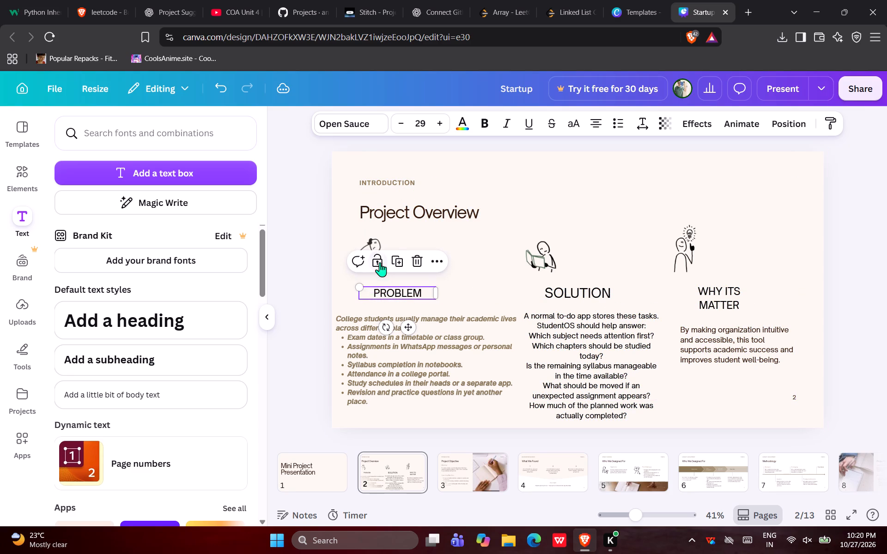
pyautogui.click(389, 237)
# Reposition the head-scratching figure above the PROBLEM heading and the reading figure above the SOLUTION heading.
pyautogui.moveTo(373, 245); pyautogui.dragTo(378, 247)
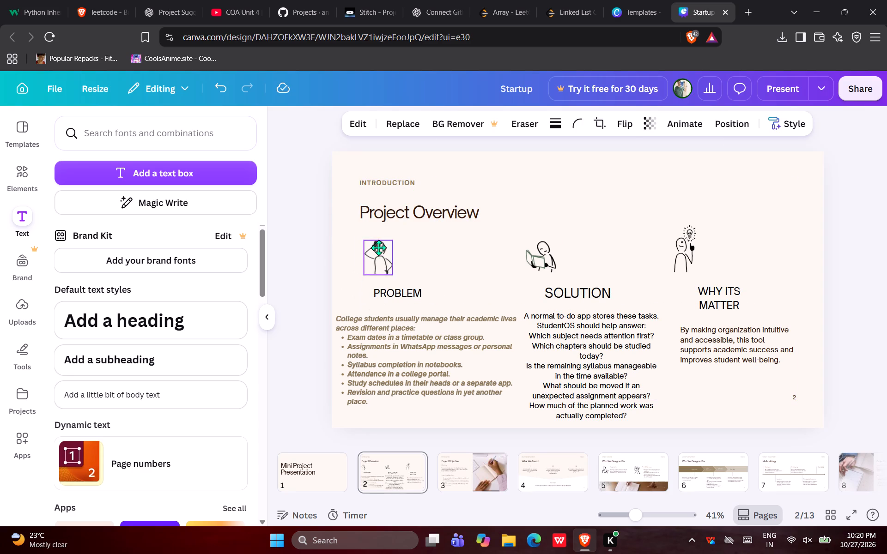
pyautogui.moveTo(378, 247); pyautogui.dragTo(394, 249)
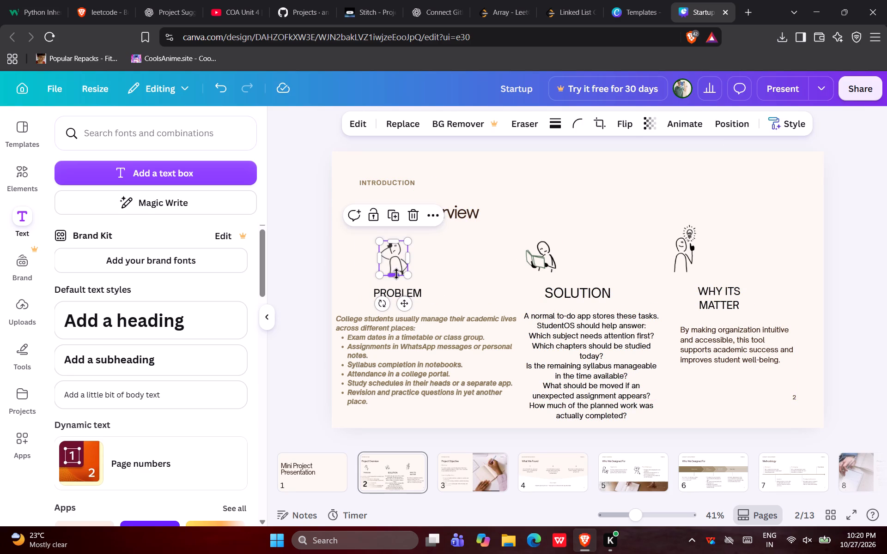
pyautogui.click(470, 268)
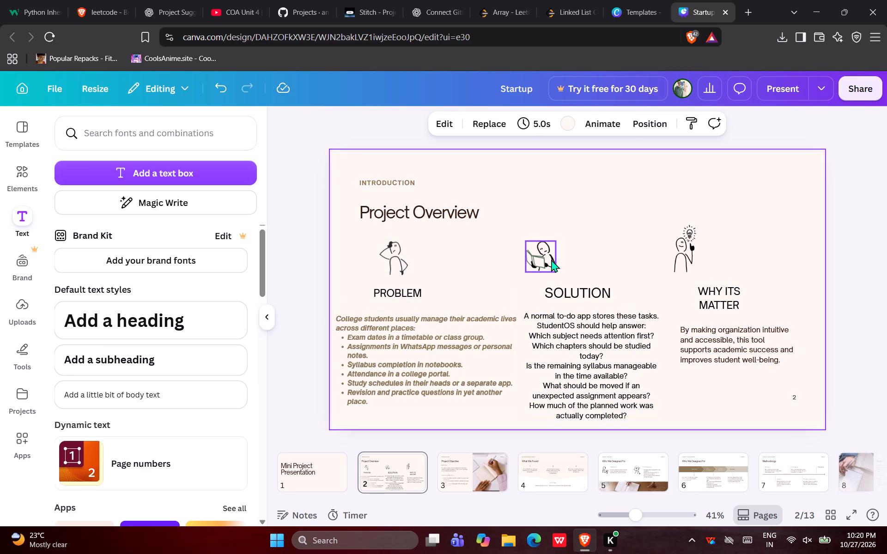
pyautogui.moveTo(551, 259); pyautogui.dragTo(575, 257)
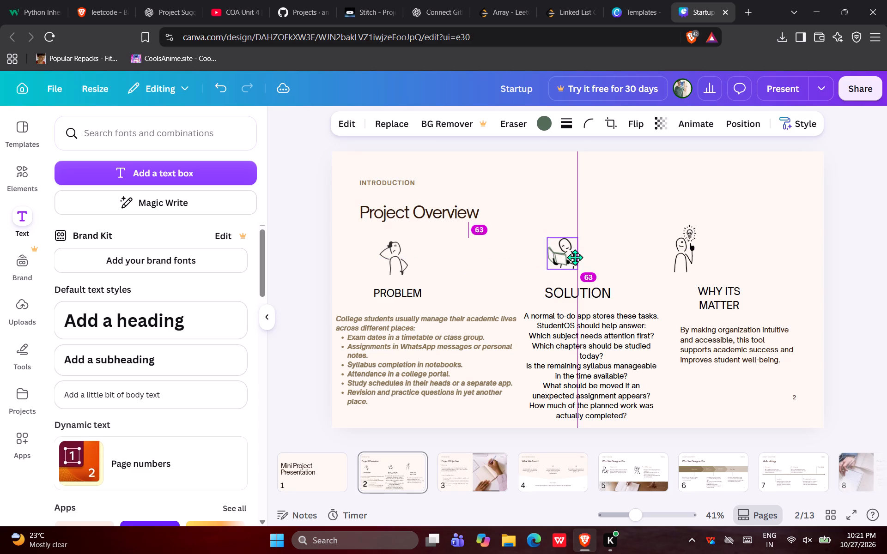
pyautogui.moveTo(575, 257); pyautogui.dragTo(577, 259)
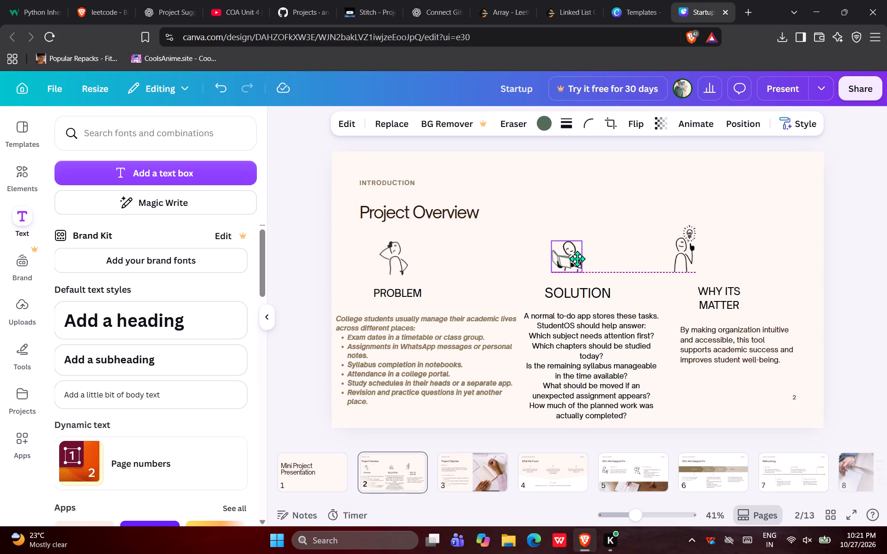
pyautogui.moveTo(577, 259); pyautogui.dragTo(577, 259)
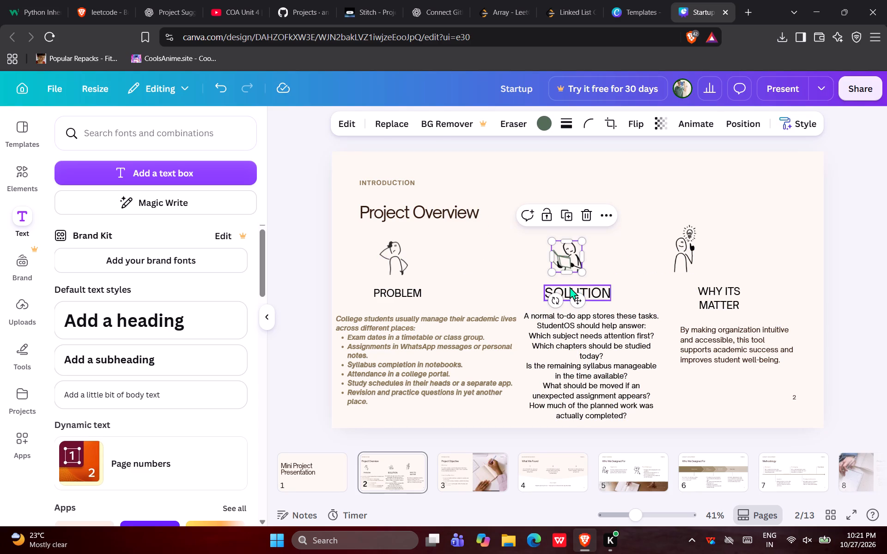
# Nudge the SOLUTION heading and its question text slightly upward on the slide.
pyautogui.click(570, 287)
pyautogui.click(569, 313)
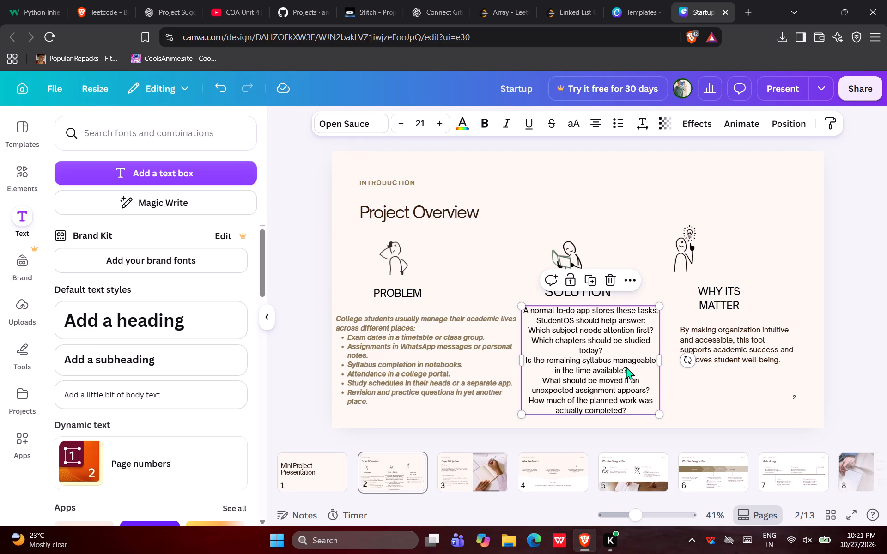
pyautogui.click(687, 394)
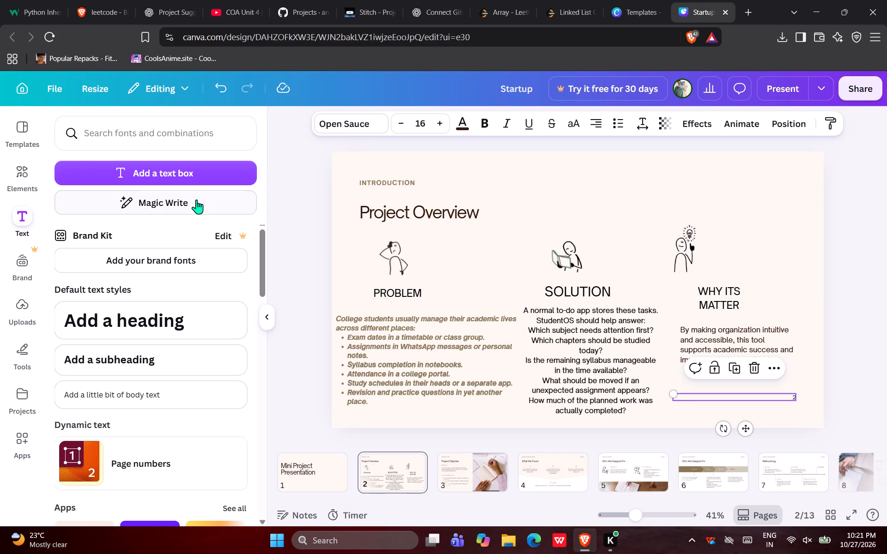
# Add a new paragraph text box directly below the solution questions on the Project Overview slide.
pyautogui.click(592, 349)
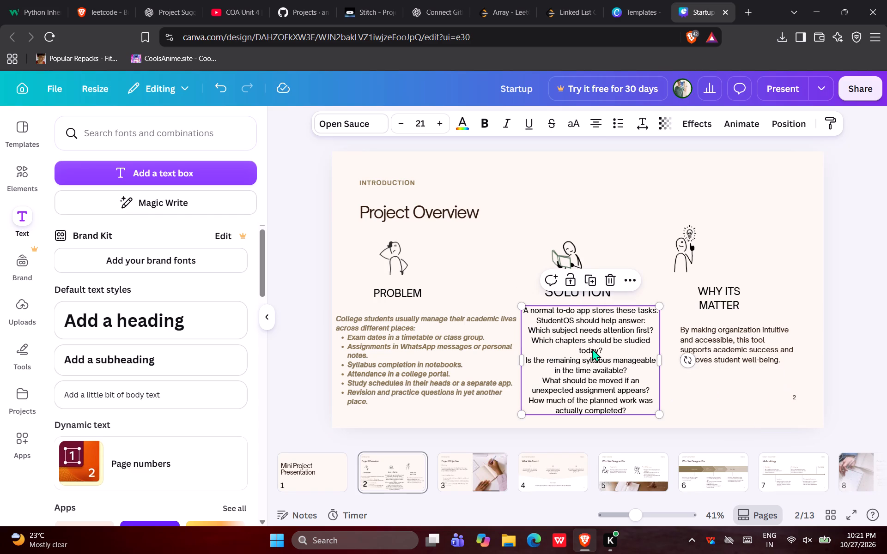
pyautogui.click(18, 222)
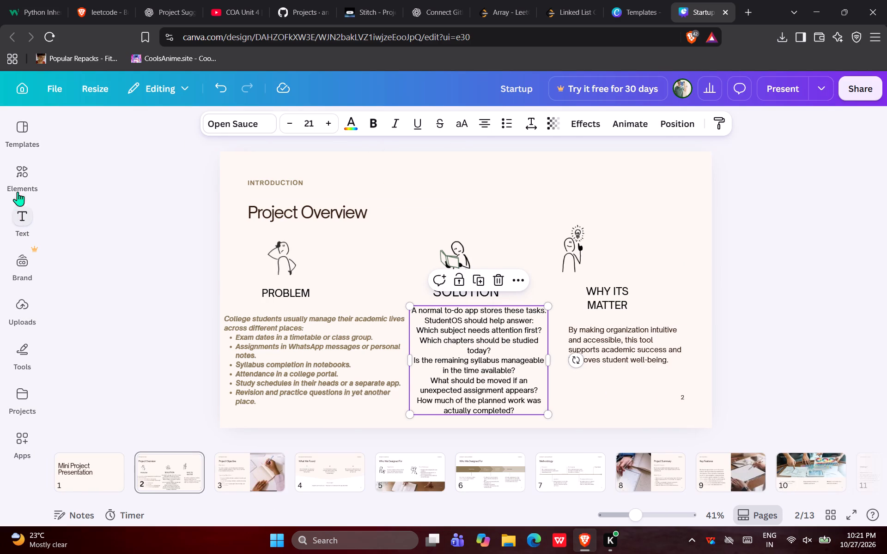
pyautogui.click(17, 219)
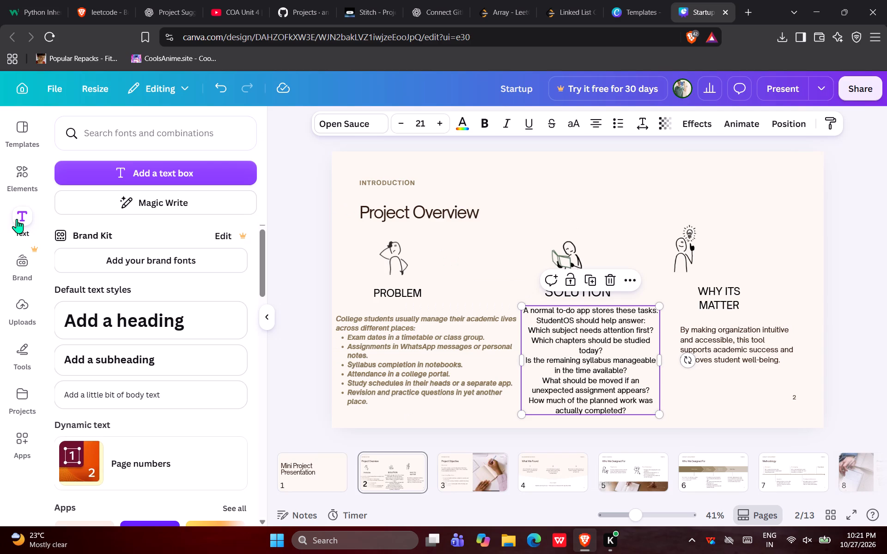
pyautogui.click(581, 325)
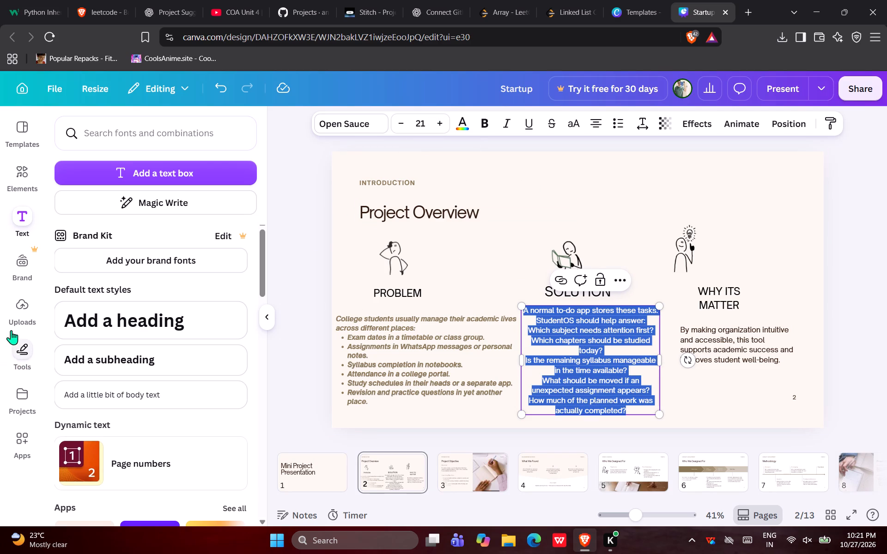
pyautogui.click(20, 339)
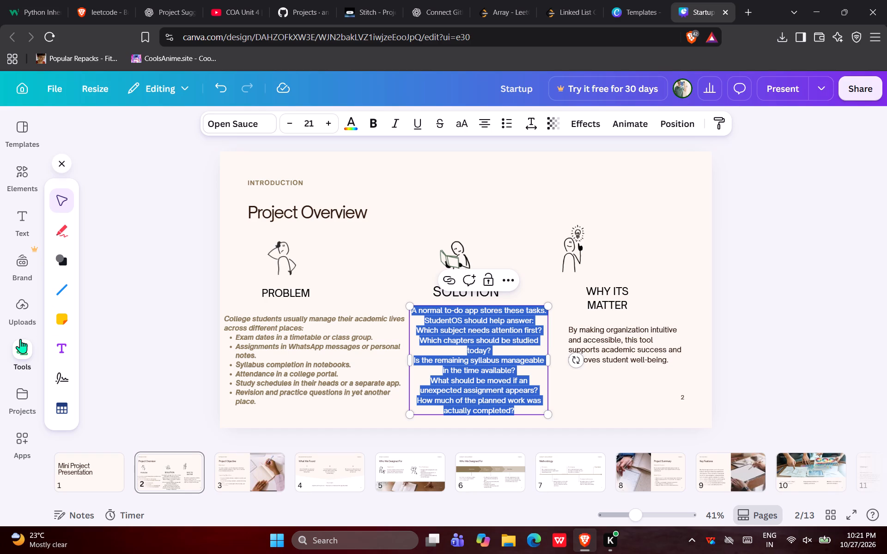
pyautogui.click(67, 349)
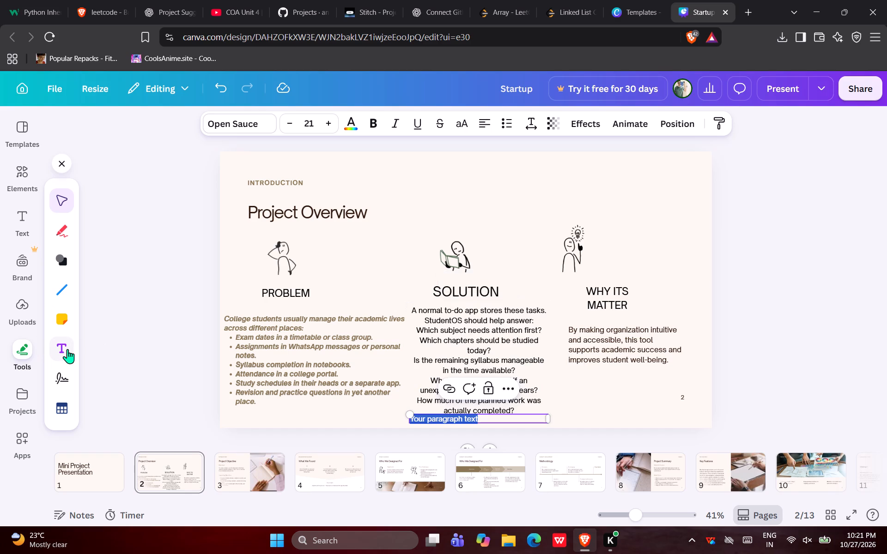
pyautogui.click(584, 404)
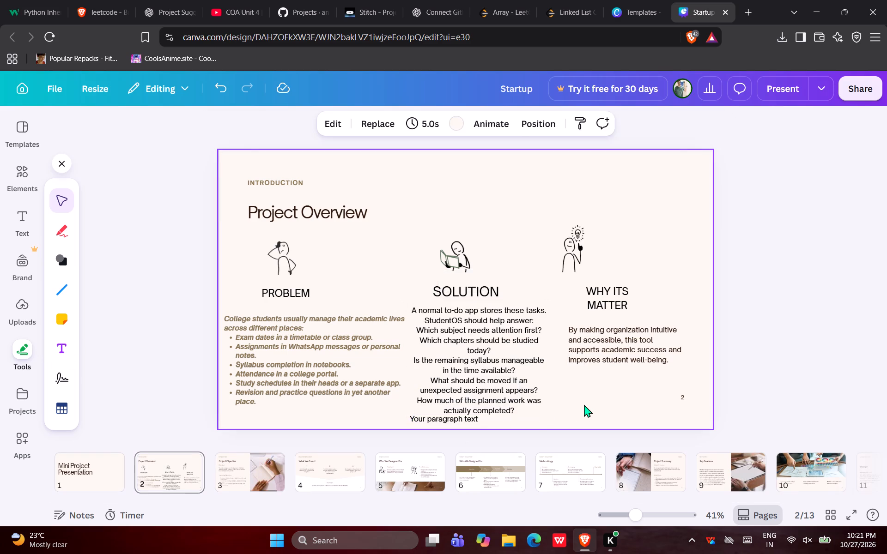
# Delete the placeholder paragraph text box below the SOLUTION questions.
pyautogui.click(524, 423)
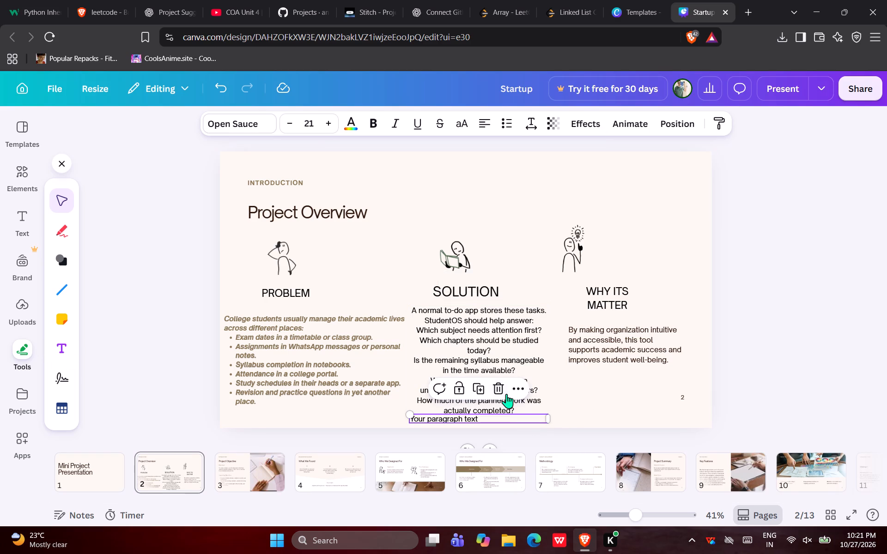
pyautogui.click(504, 391)
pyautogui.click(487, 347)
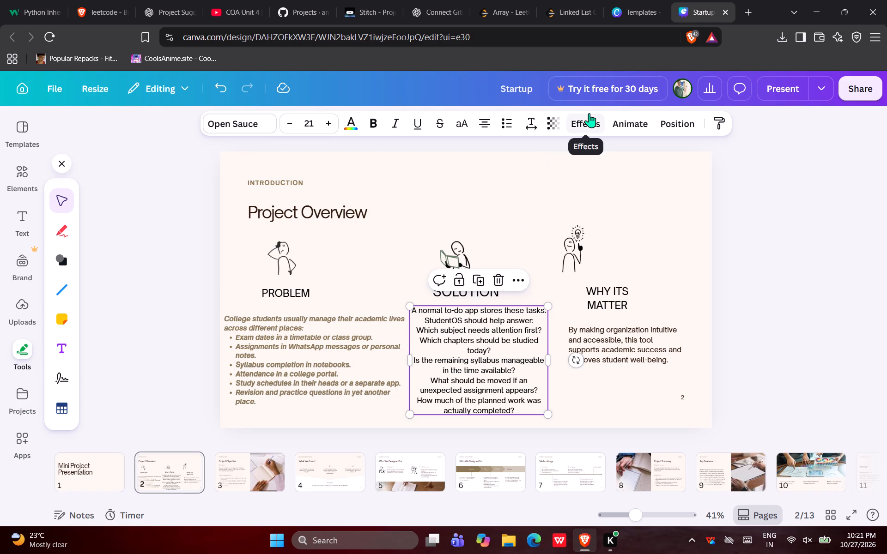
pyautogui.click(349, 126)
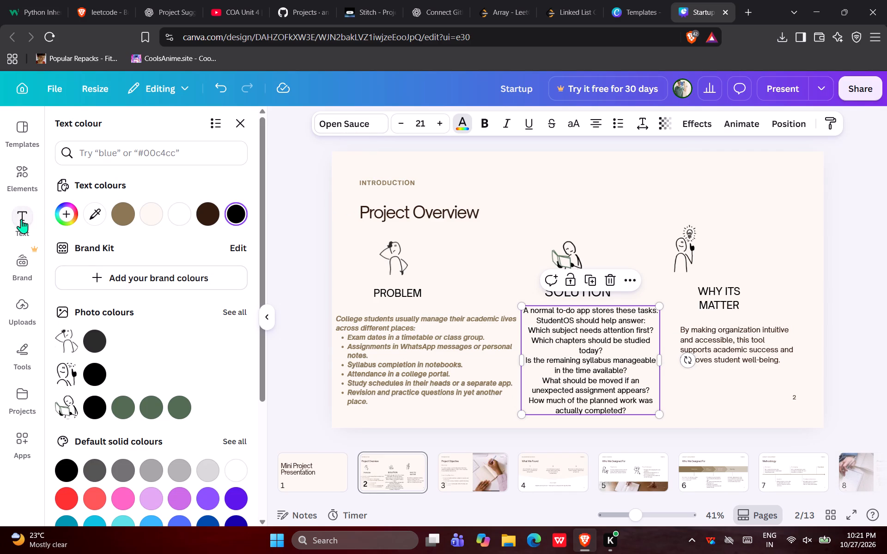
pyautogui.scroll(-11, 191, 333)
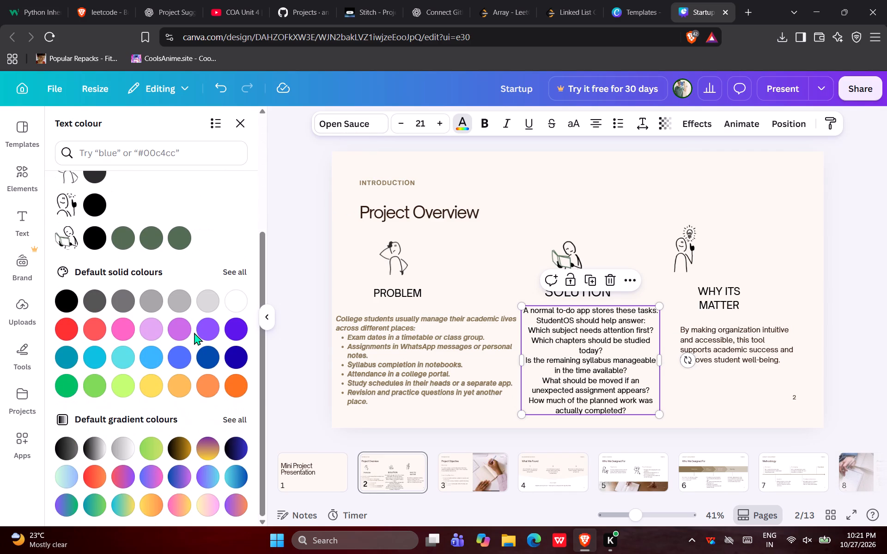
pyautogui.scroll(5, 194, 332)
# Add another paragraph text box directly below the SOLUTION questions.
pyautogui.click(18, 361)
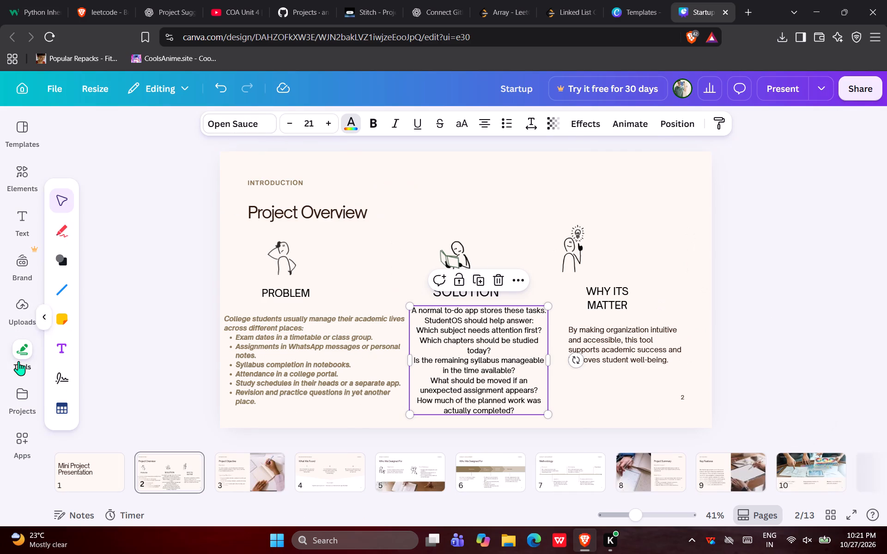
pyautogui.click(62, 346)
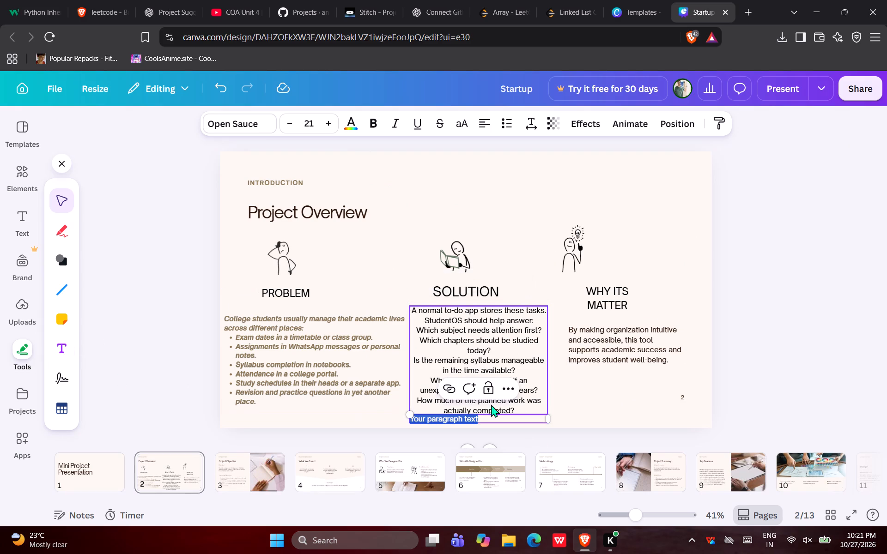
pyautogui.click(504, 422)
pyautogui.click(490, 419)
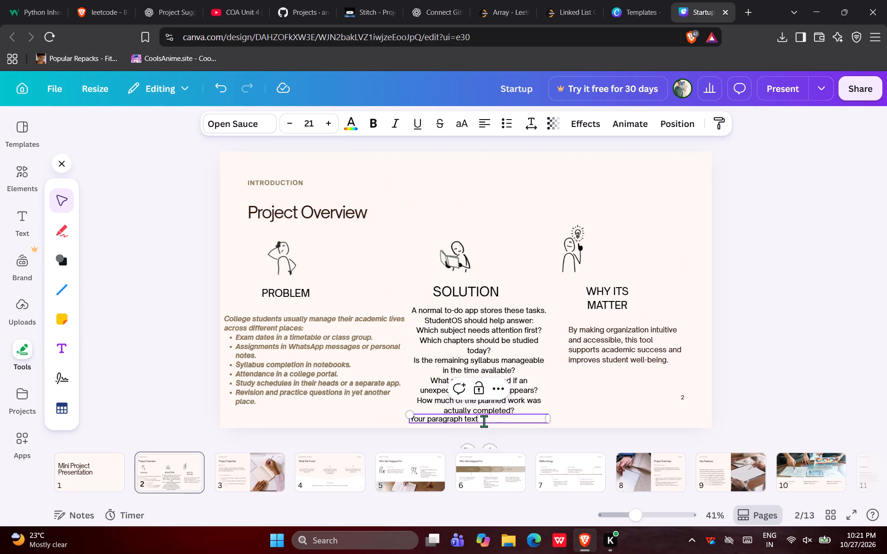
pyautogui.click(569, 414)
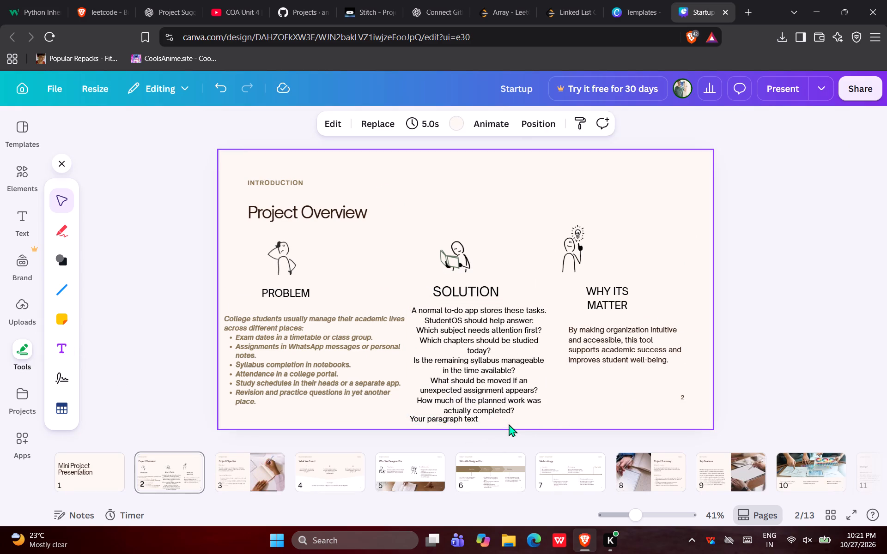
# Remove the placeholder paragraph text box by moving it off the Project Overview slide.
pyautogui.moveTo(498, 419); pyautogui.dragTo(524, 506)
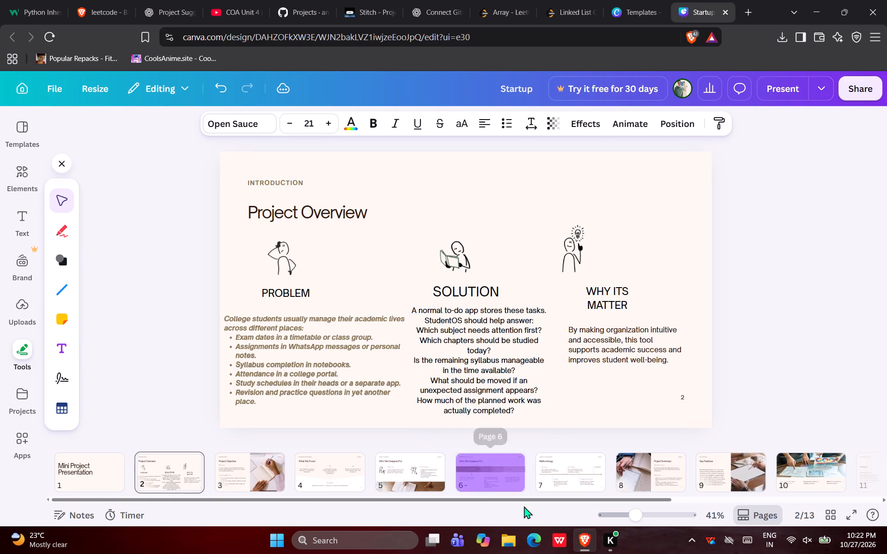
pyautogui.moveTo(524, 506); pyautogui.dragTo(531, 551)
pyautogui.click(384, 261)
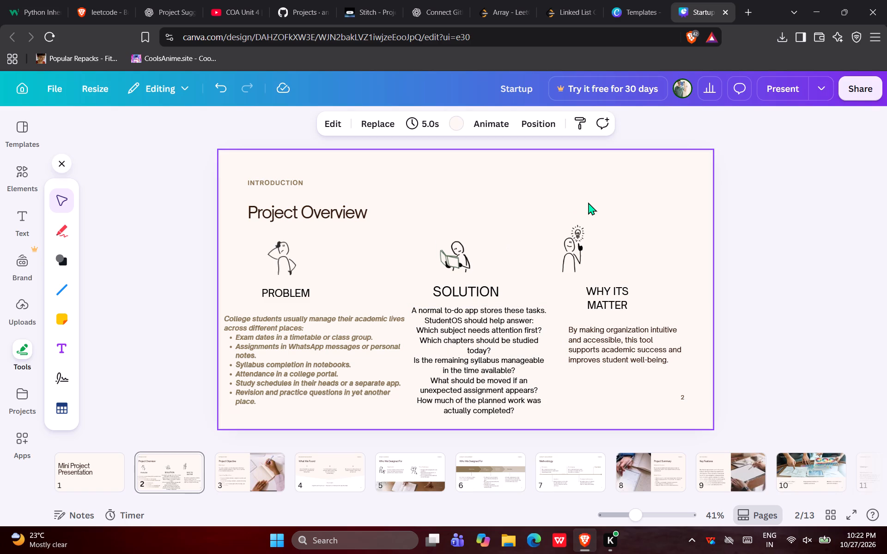
# Shift the WHY ITS MATTER paragraph, heading and light-bulb figure further toward the slide's right edge.
pyautogui.click(589, 202)
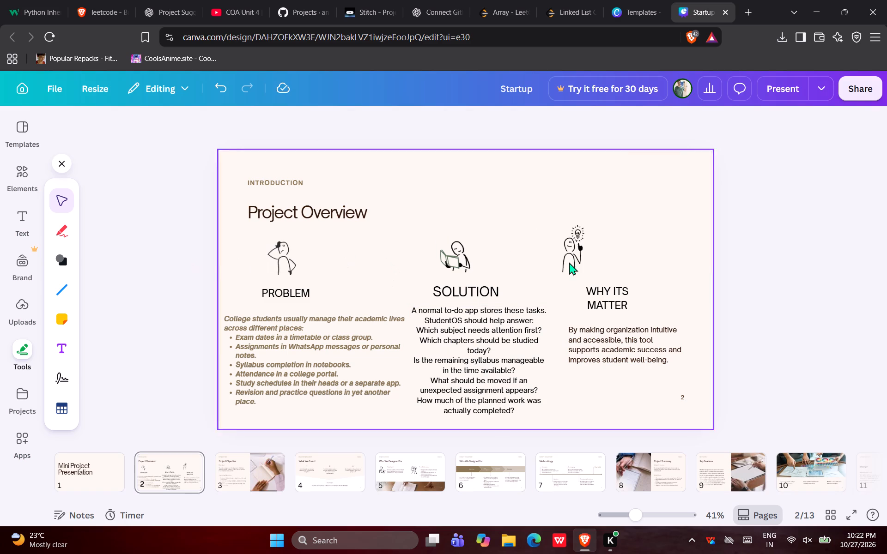
pyautogui.moveTo(630, 331); pyautogui.dragTo(644, 335)
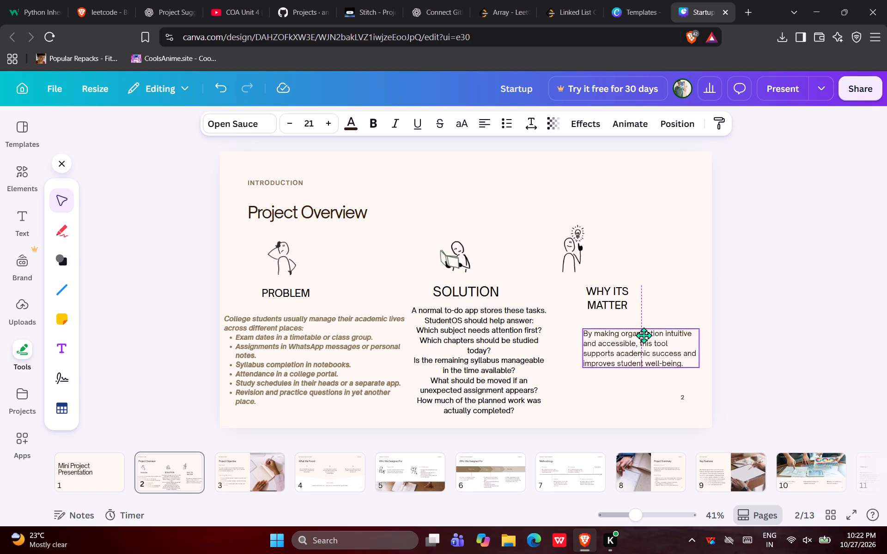
pyautogui.moveTo(644, 335); pyautogui.dragTo(644, 335)
pyautogui.moveTo(616, 290); pyautogui.dragTo(624, 290)
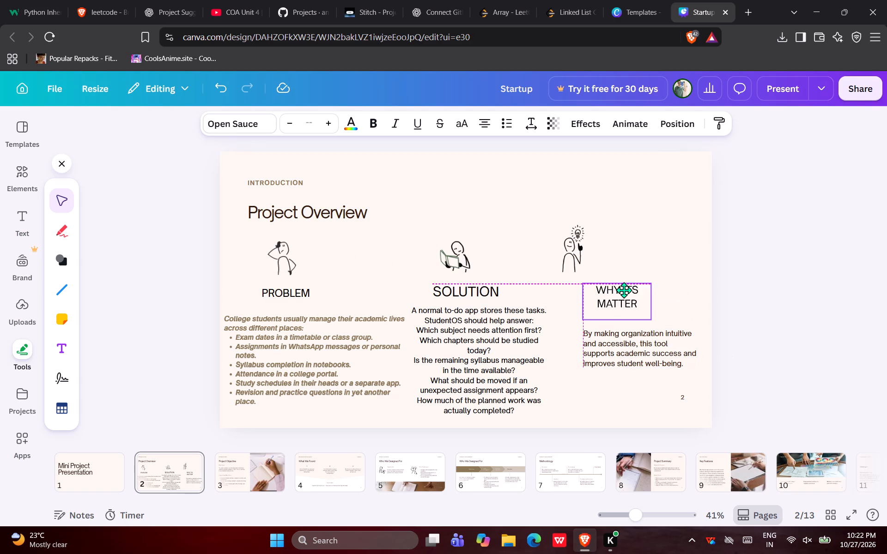
pyautogui.moveTo(624, 290); pyautogui.dragTo(637, 295)
pyautogui.moveTo(581, 245); pyautogui.dragTo(586, 245)
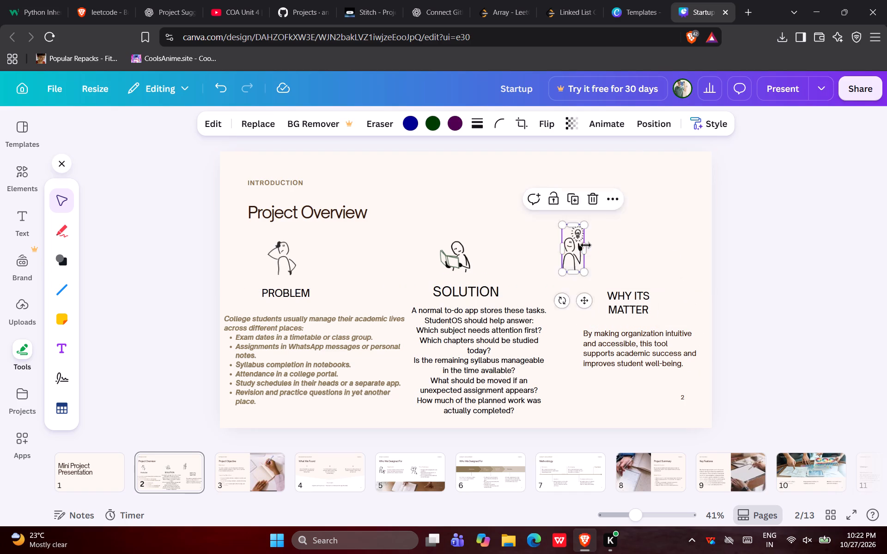
pyautogui.moveTo(586, 245); pyautogui.dragTo(650, 253)
# Centre the WHY ITS MATTER heading above its paragraph and nudge the light-bulb figure slightly up.
pyautogui.moveTo(648, 296); pyautogui.dragTo(651, 294)
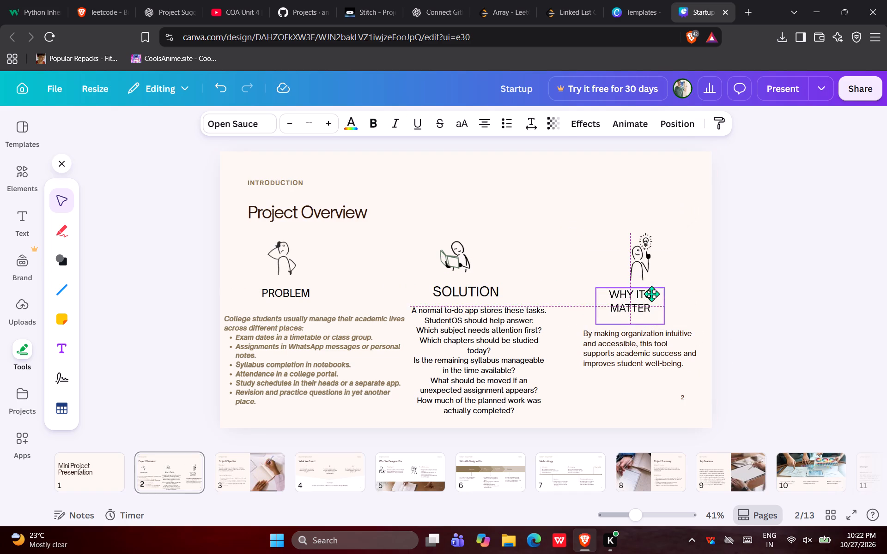
pyautogui.moveTo(651, 294); pyautogui.dragTo(662, 292)
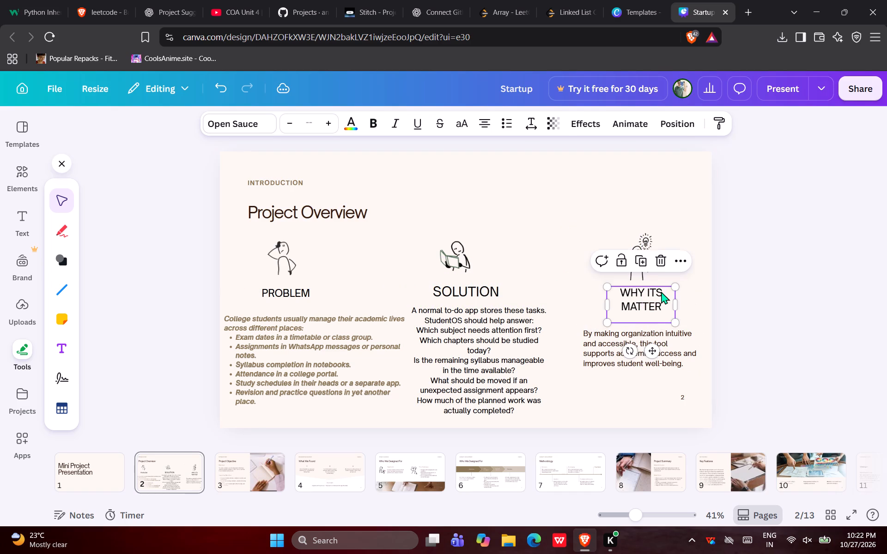
pyautogui.click(643, 271)
pyautogui.click(572, 256)
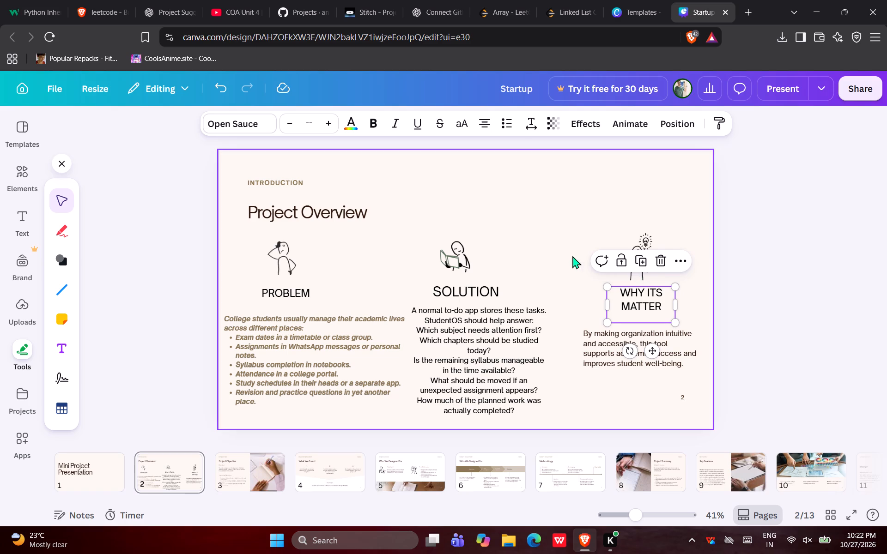
pyautogui.moveTo(640, 257); pyautogui.dragTo(640, 253)
pyautogui.moveTo(655, 295); pyautogui.dragTo(660, 291)
pyautogui.click(649, 332)
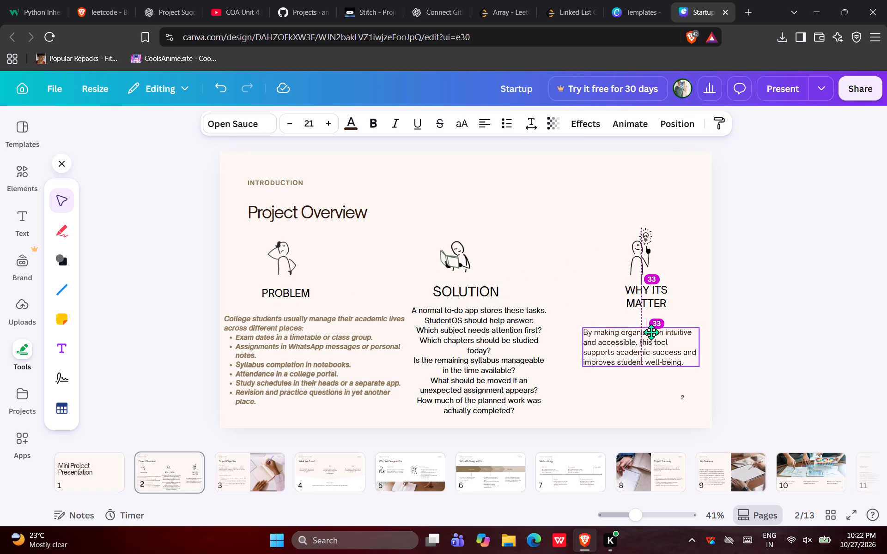
pyautogui.moveTo(661, 285); pyautogui.dragTo(656, 286)
pyautogui.click(645, 379)
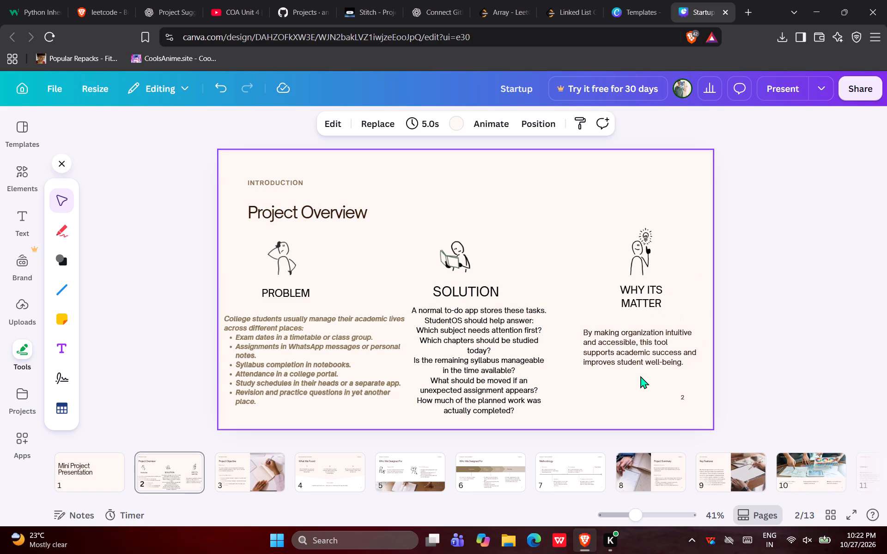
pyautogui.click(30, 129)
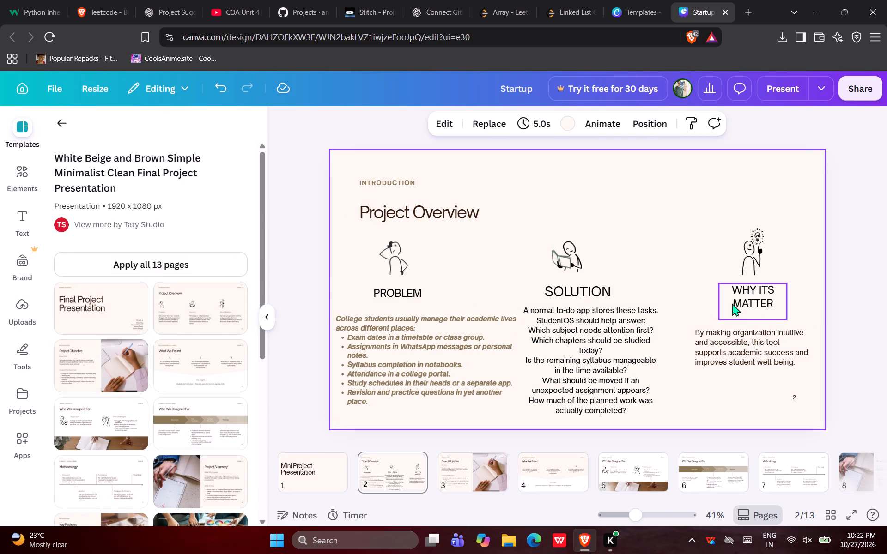
# Set the SOLUTION question text to left alignment.
pyautogui.click(592, 330)
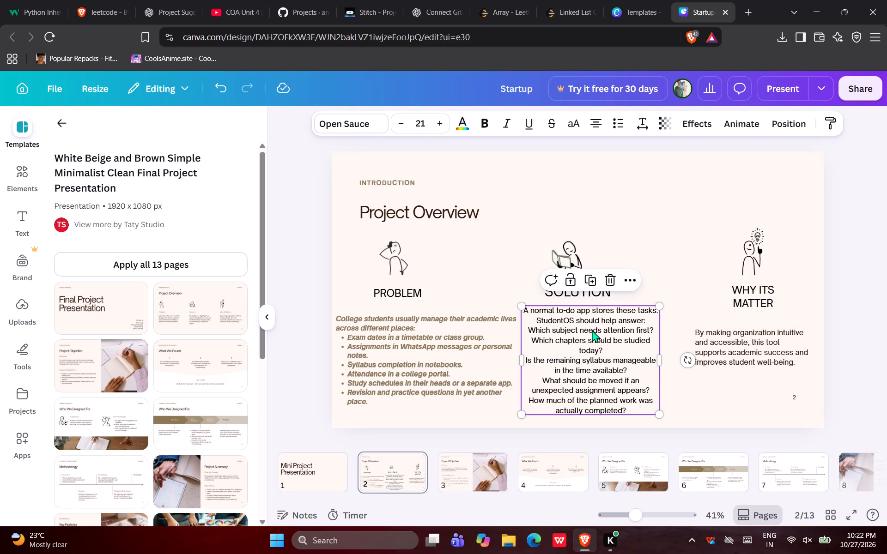
pyautogui.click(591, 127)
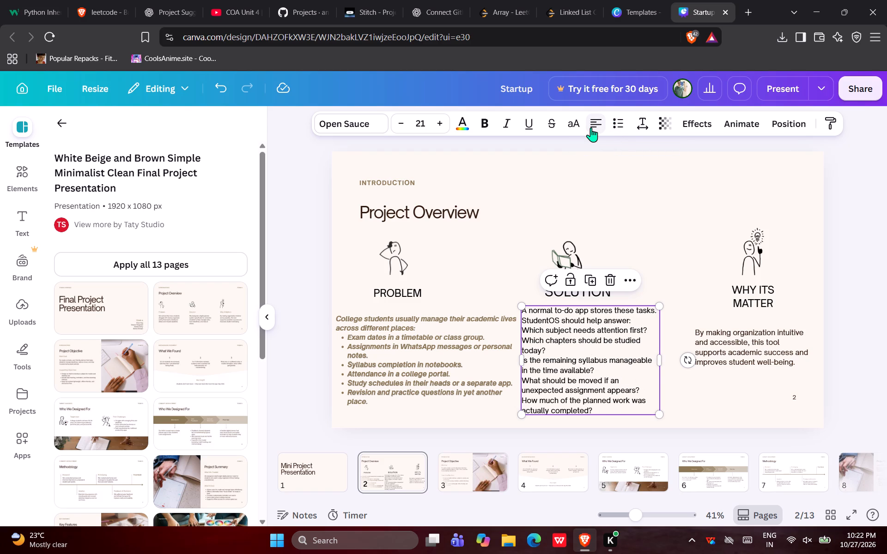
pyautogui.click(591, 127)
pyautogui.click(591, 127)
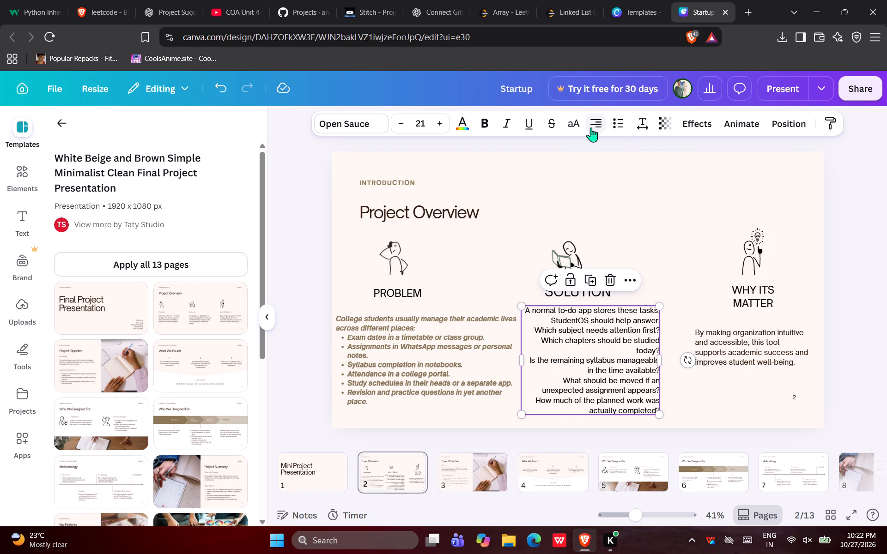
pyautogui.click(591, 127)
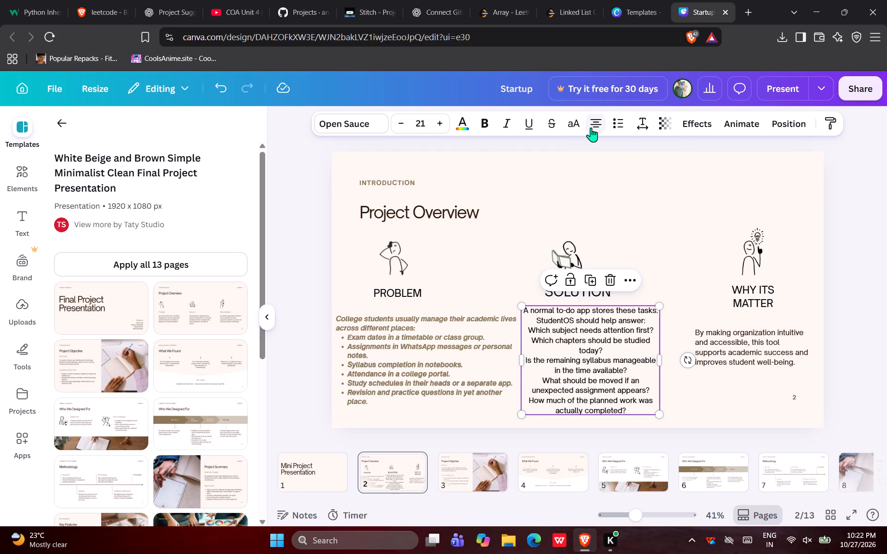
pyautogui.click(591, 127)
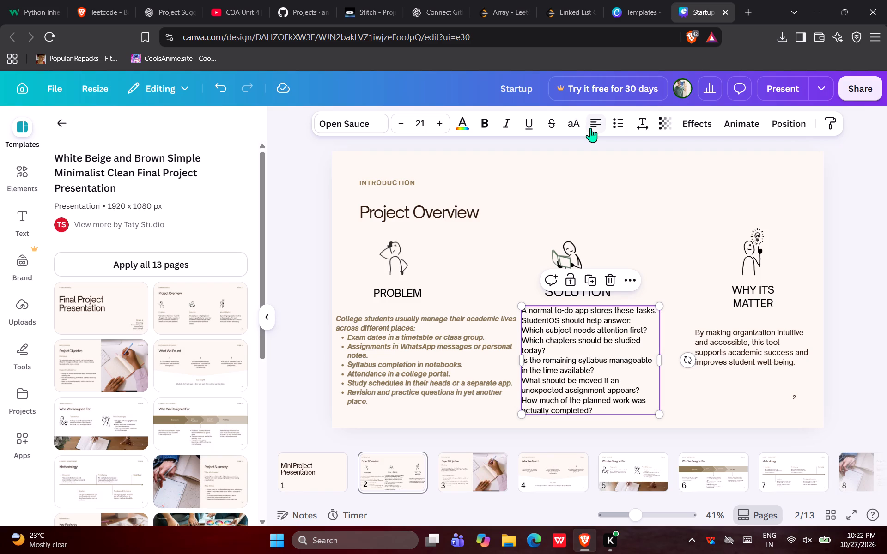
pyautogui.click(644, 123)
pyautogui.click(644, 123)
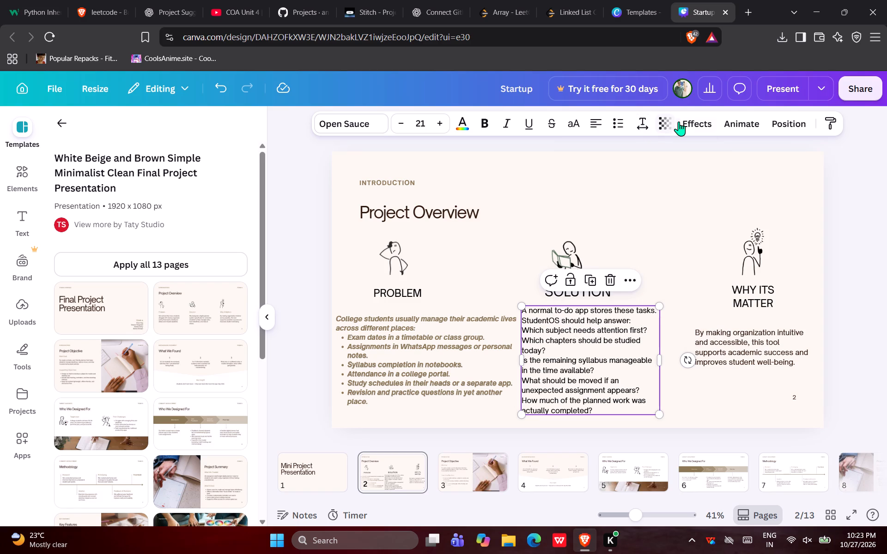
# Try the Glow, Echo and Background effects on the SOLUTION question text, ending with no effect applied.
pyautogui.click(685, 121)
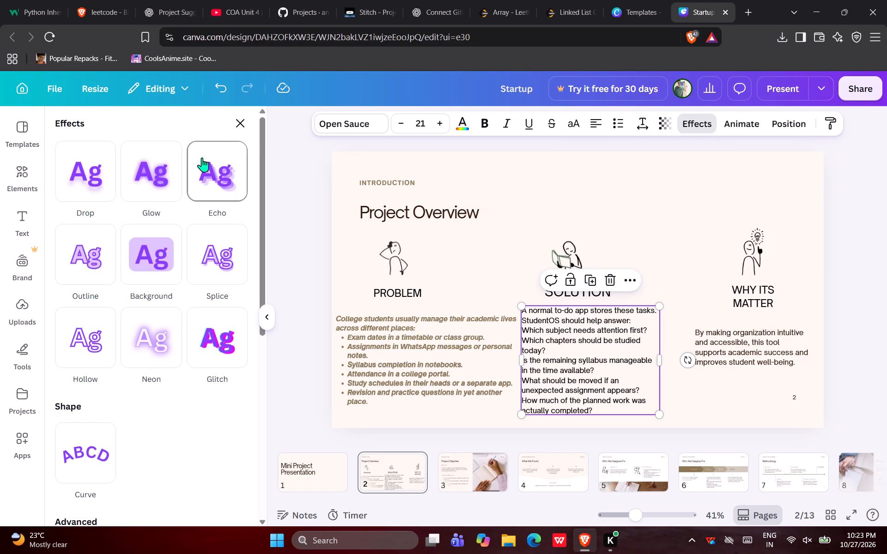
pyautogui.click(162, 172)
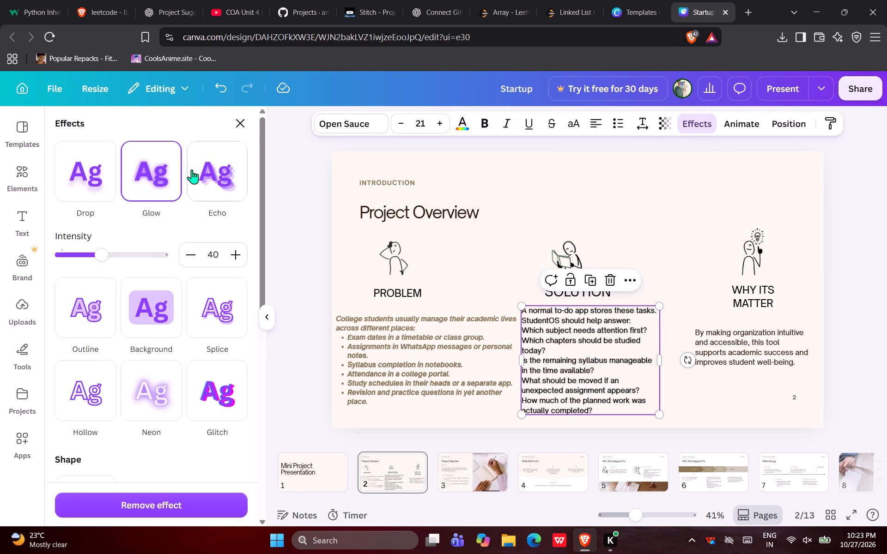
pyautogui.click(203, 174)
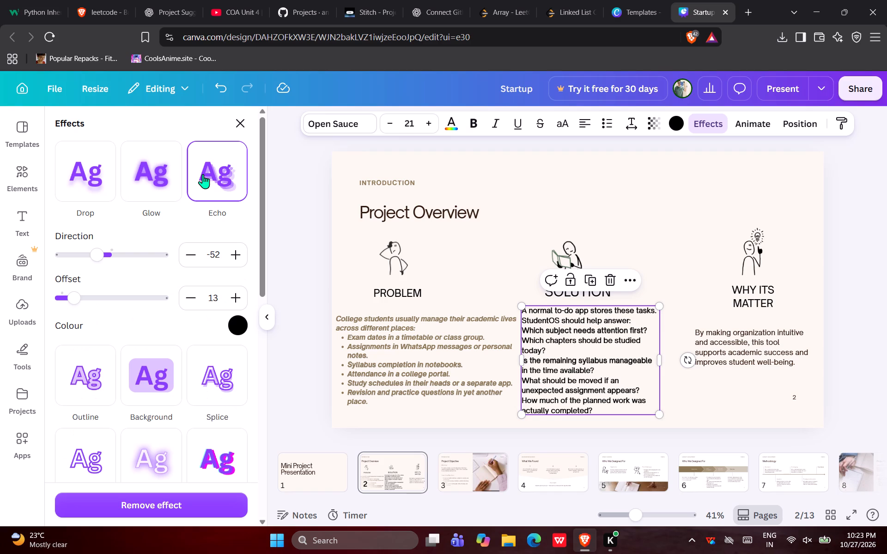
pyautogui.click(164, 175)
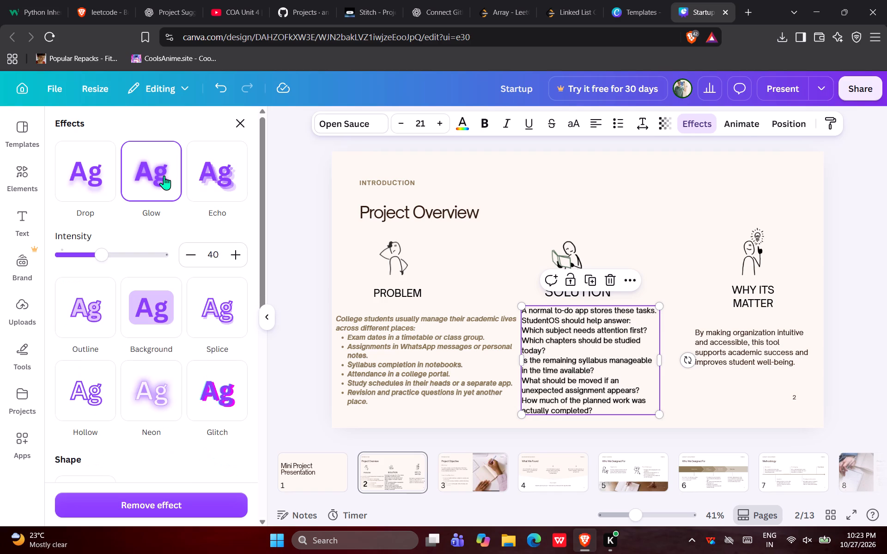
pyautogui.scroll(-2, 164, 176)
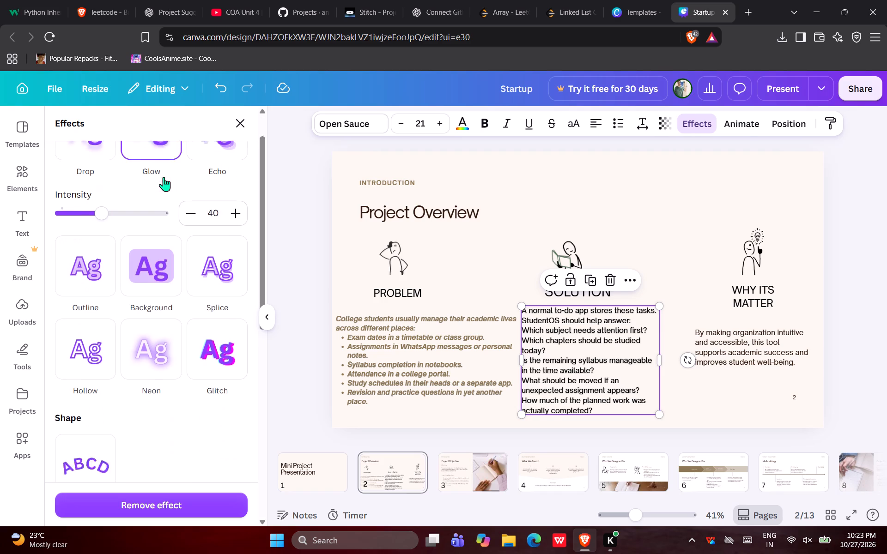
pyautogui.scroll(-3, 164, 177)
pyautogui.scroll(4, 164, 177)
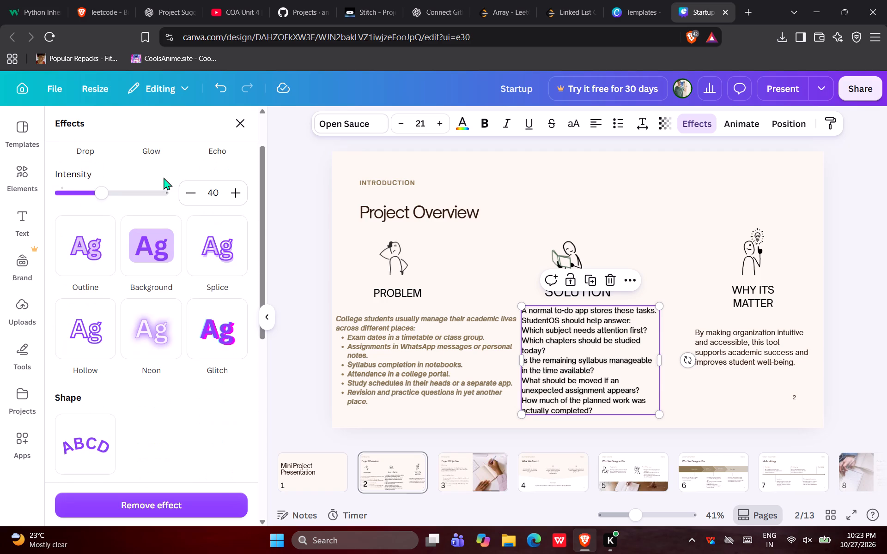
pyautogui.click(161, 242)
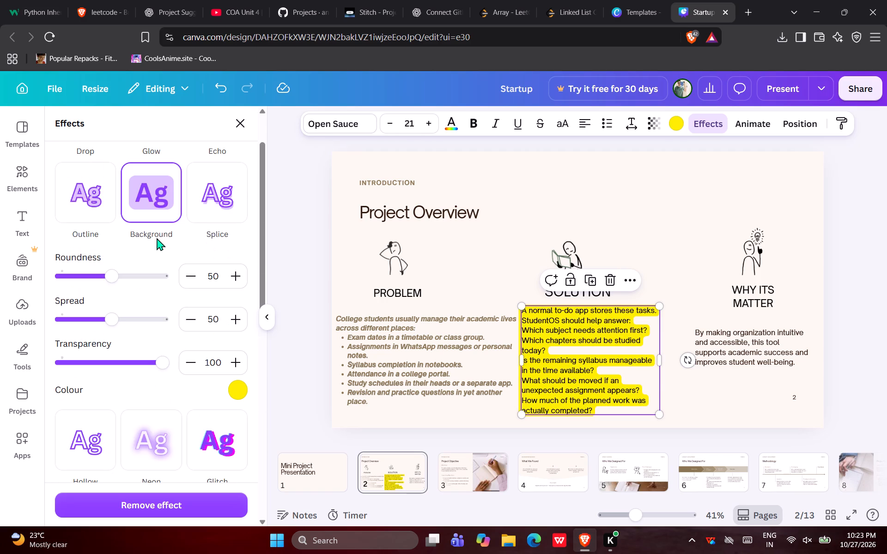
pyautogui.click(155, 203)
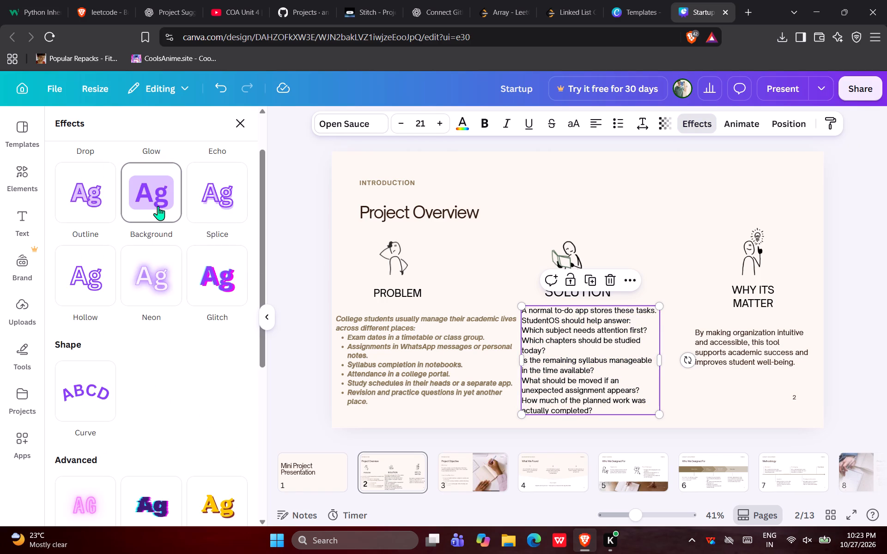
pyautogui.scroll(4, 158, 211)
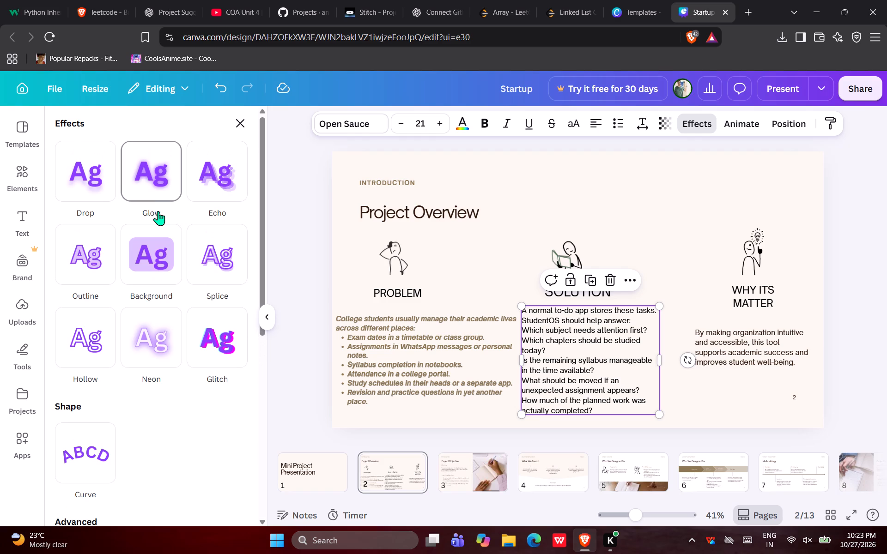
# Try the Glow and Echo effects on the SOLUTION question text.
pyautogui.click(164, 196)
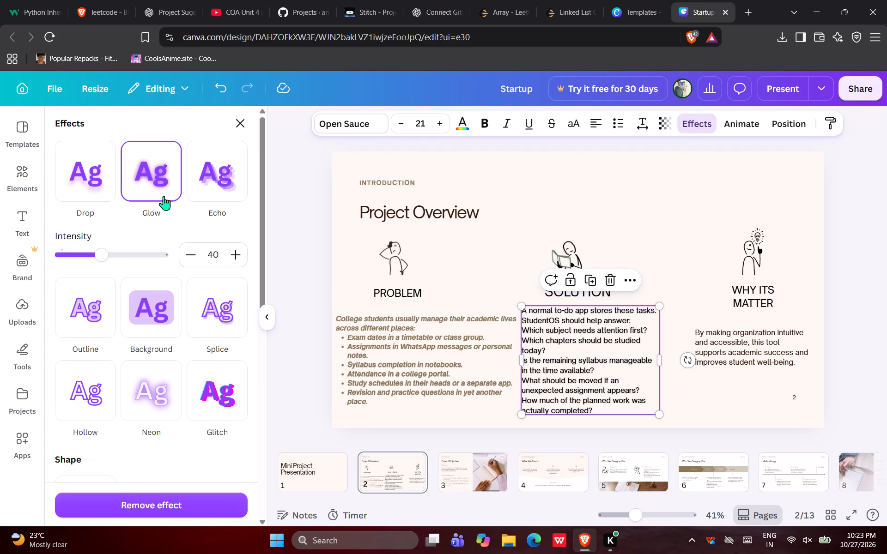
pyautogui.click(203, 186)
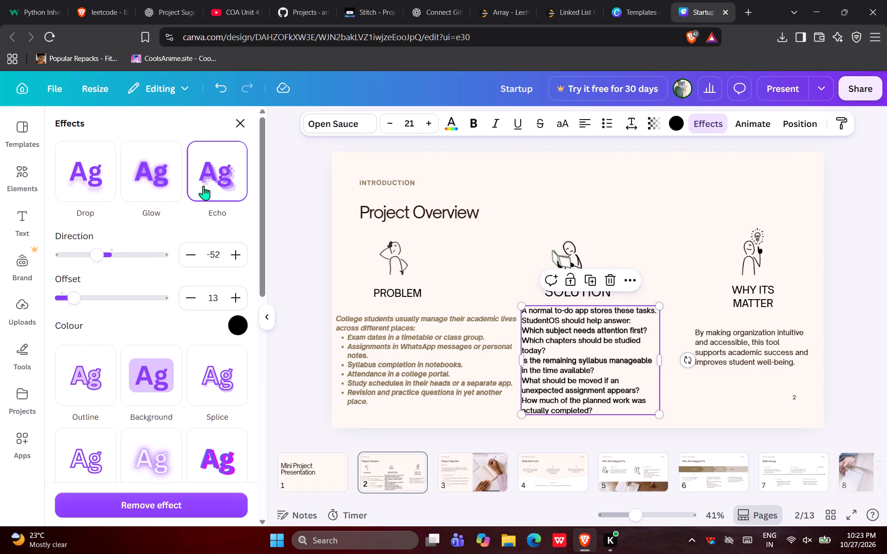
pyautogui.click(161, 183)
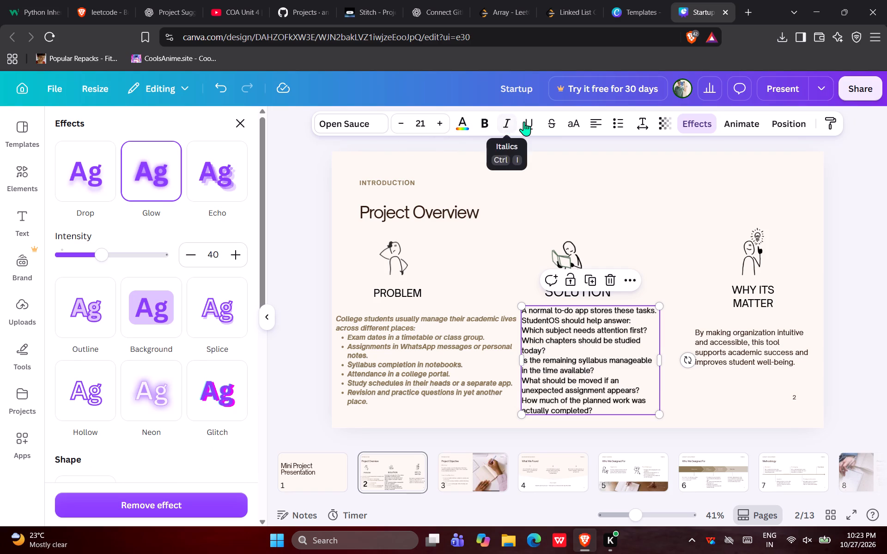
# Italicise the SOLUTION question text and give it the Echo effect instead of Glow.
pyautogui.click(509, 127)
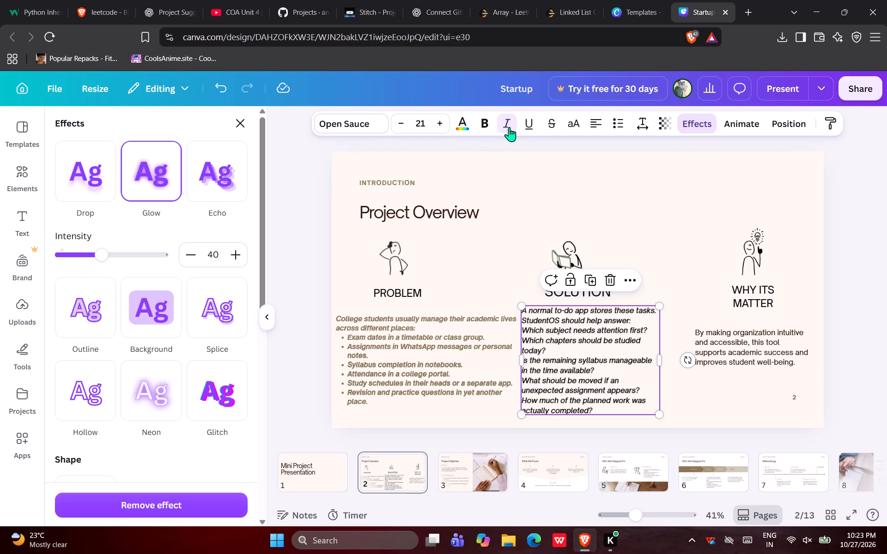
pyautogui.click(148, 182)
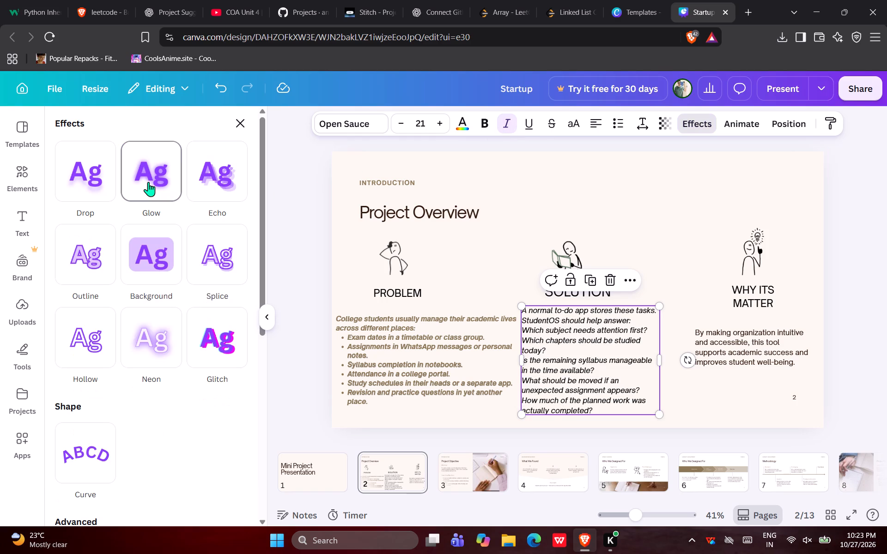
pyautogui.click(203, 176)
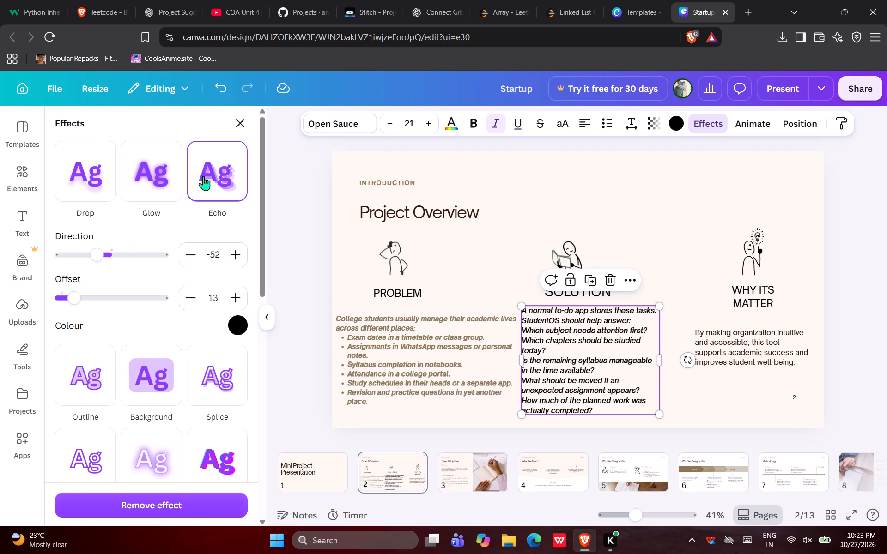
# Colour the SOLUTION question text in the same brown as the PROBLEM column text.
pyautogui.click(452, 128)
pyautogui.click(132, 215)
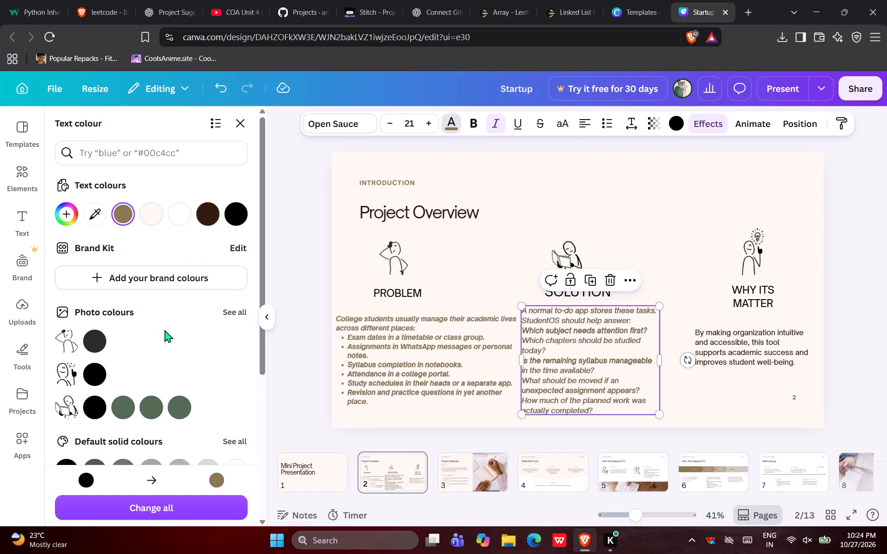
pyautogui.click(171, 343)
pyautogui.click(294, 297)
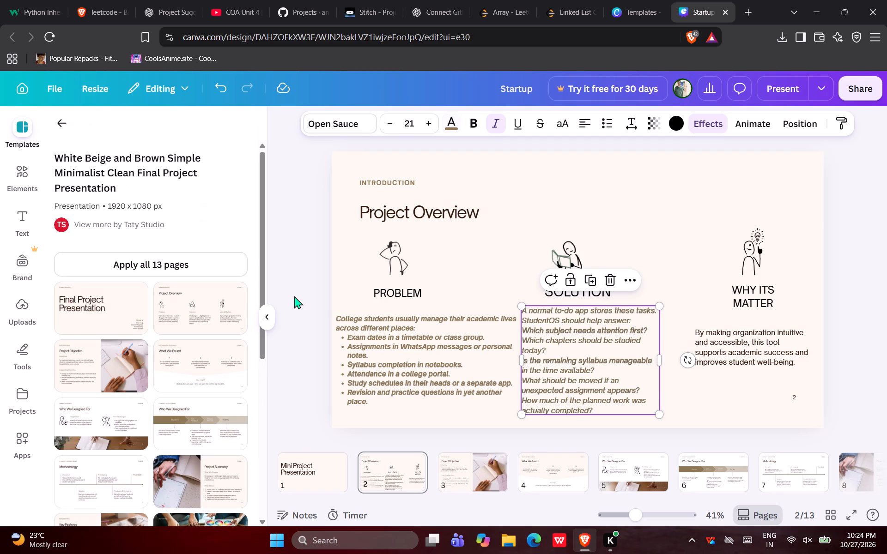
pyautogui.click(309, 336)
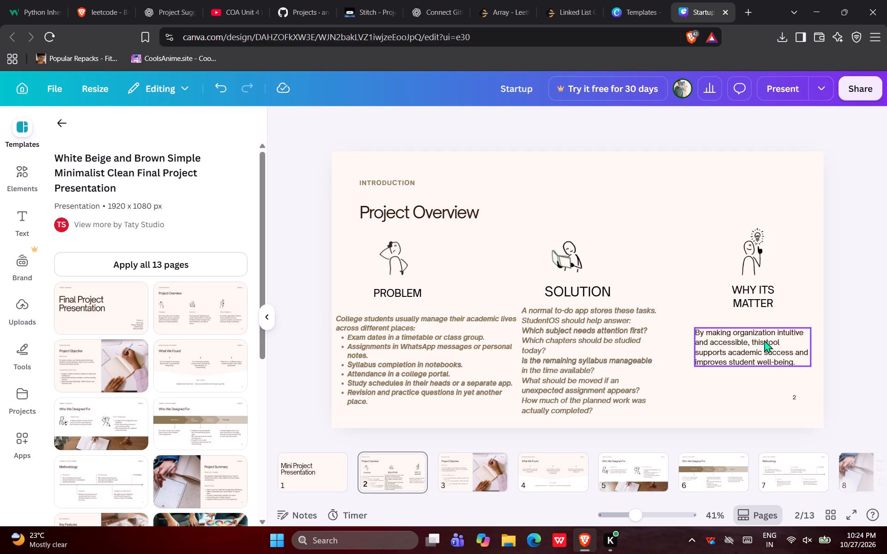
pyautogui.moveTo(634, 349); pyautogui.dragTo(646, 348)
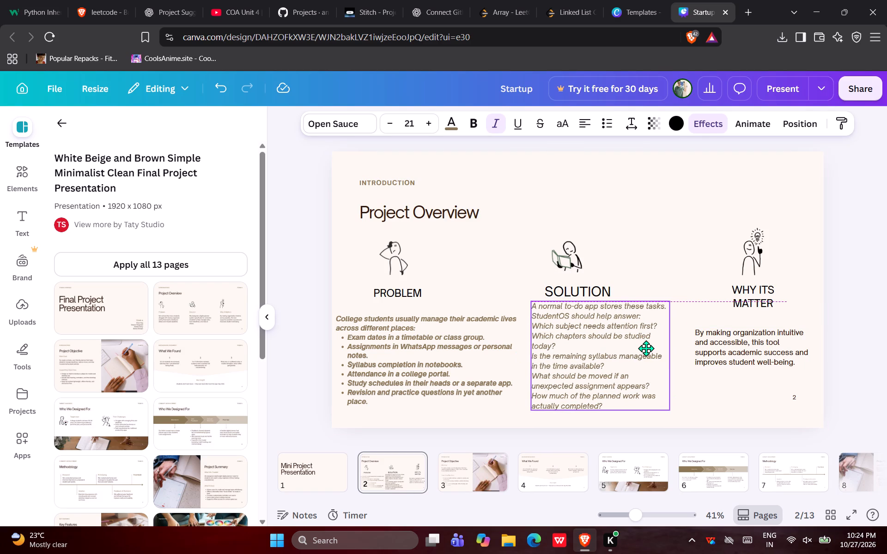
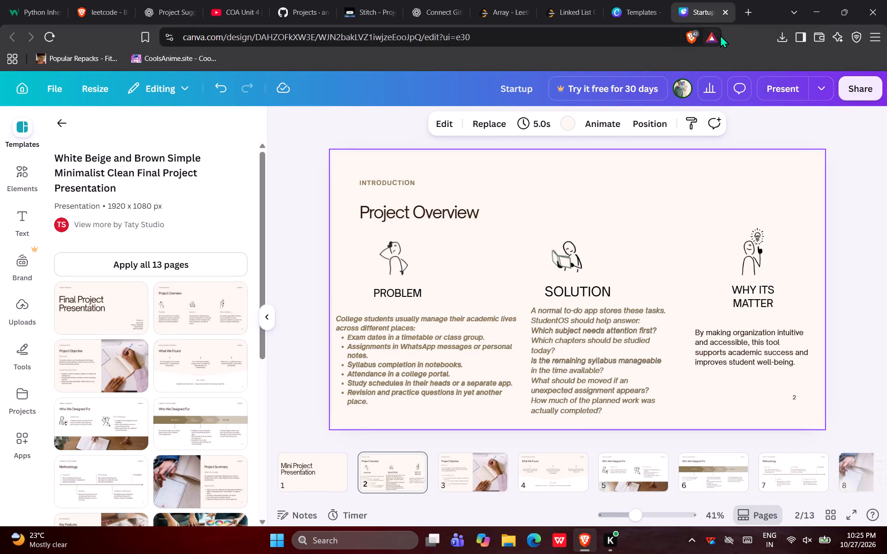
# Open YouTube in a new browser tab, leaving the Startup presentation open.
pyautogui.click(747, 8)
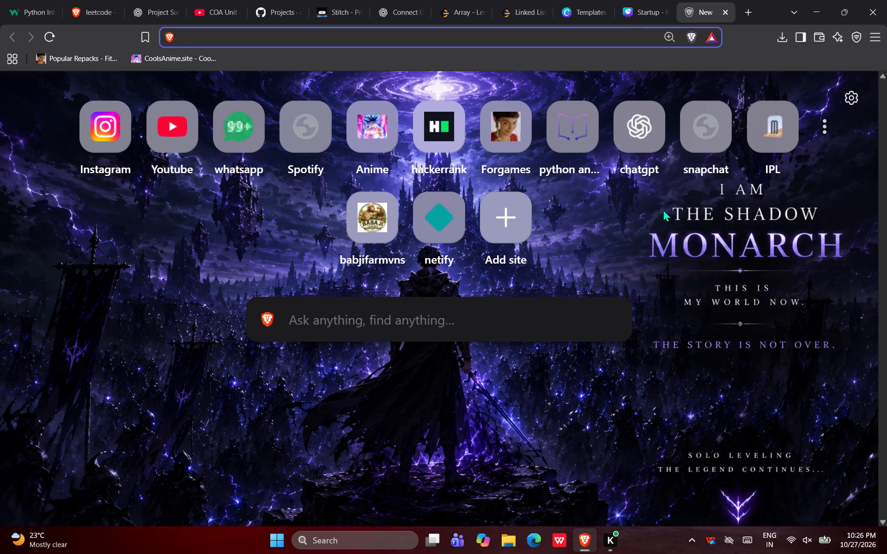
pyautogui.click(184, 130)
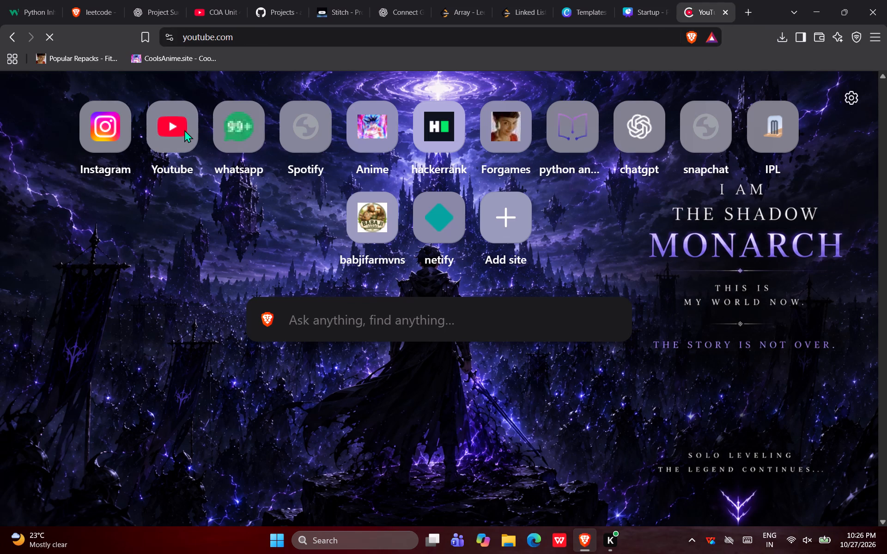